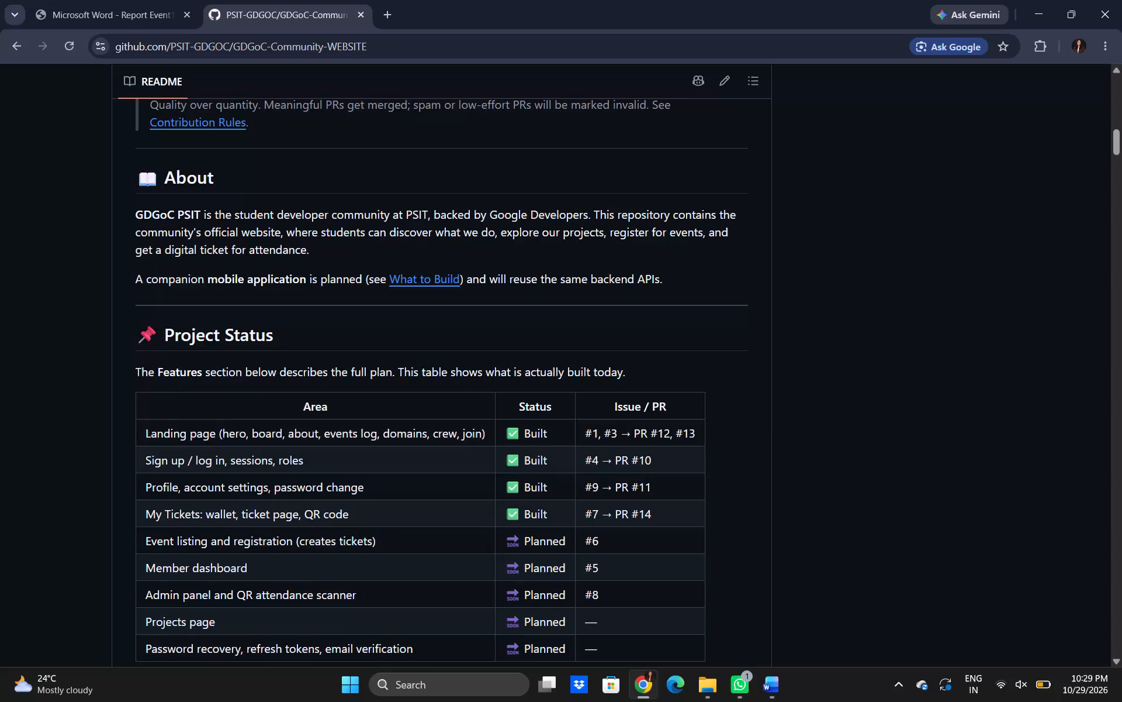
# Read through the GDGoC Community website README from Project Status to the How to Contribute section.
pyautogui.scroll(-5, 629, 446)
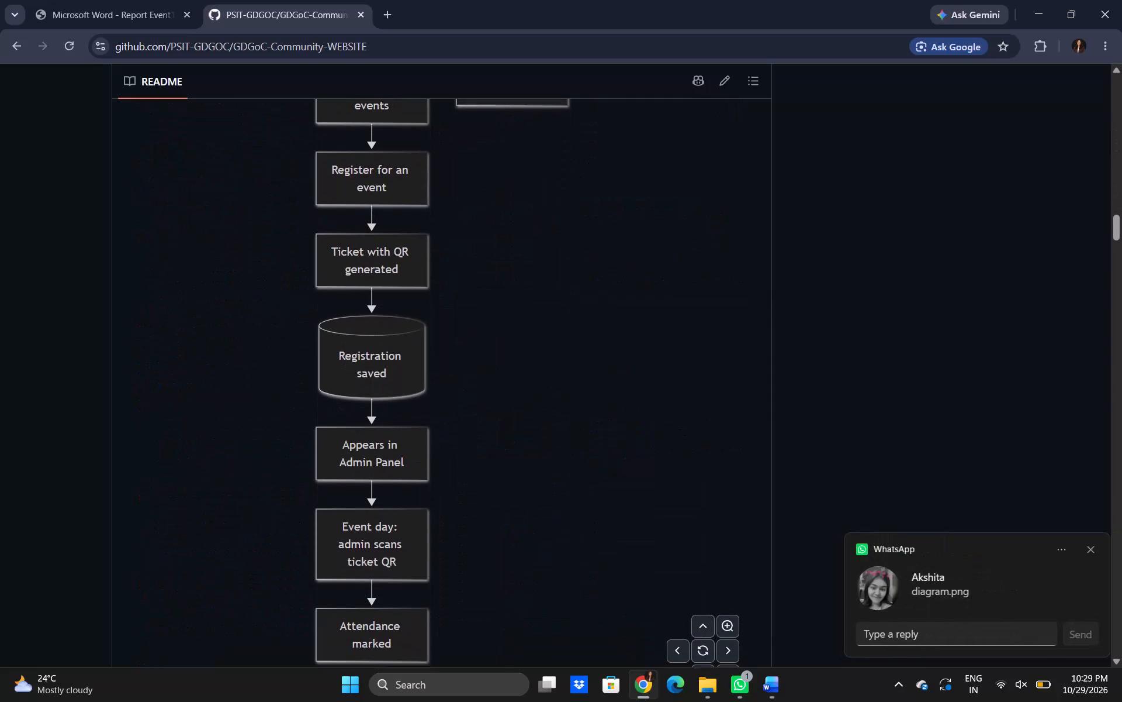
pyautogui.scroll(-13, 629, 446)
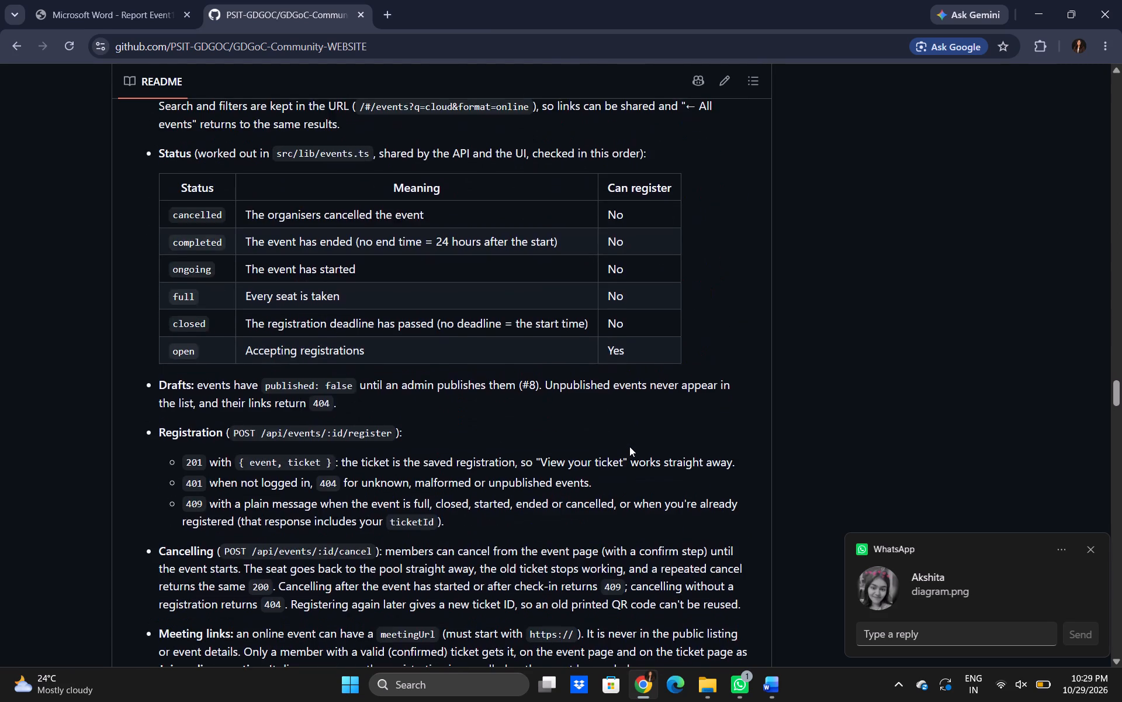
pyautogui.scroll(-12, 629, 446)
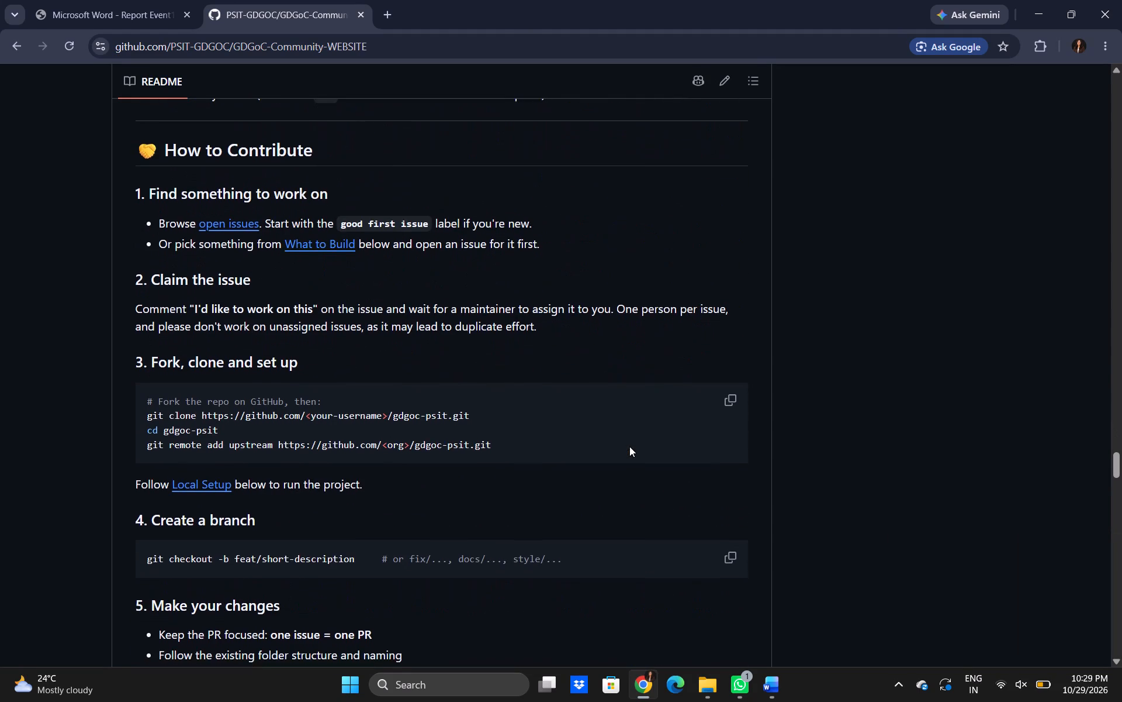
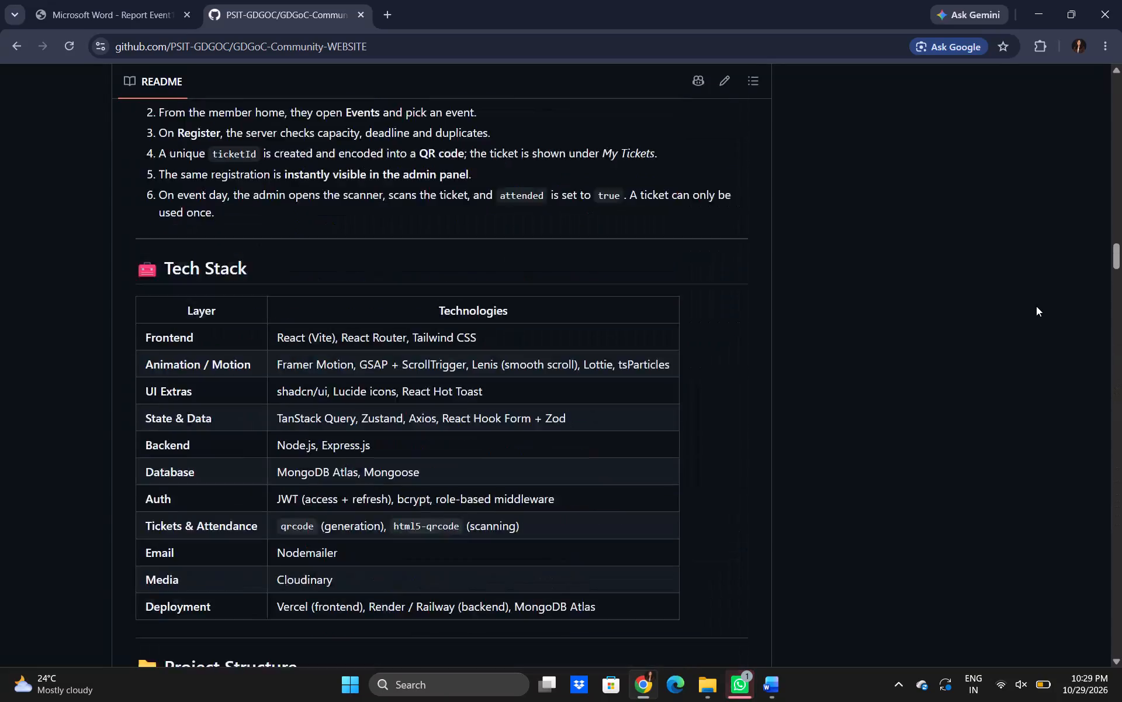
# Look back over the README's event, project and admin panel feature sections and the repository's file list.
pyautogui.scroll(18, 1036, 306)
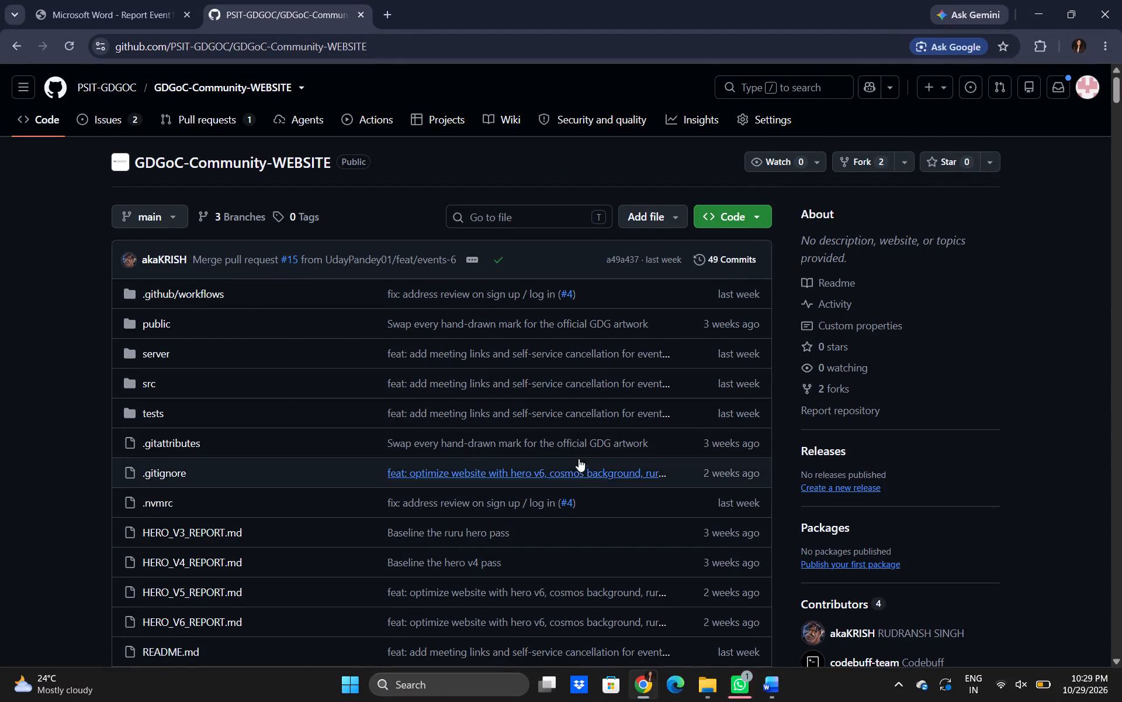
pyautogui.scroll(-15, 570, 438)
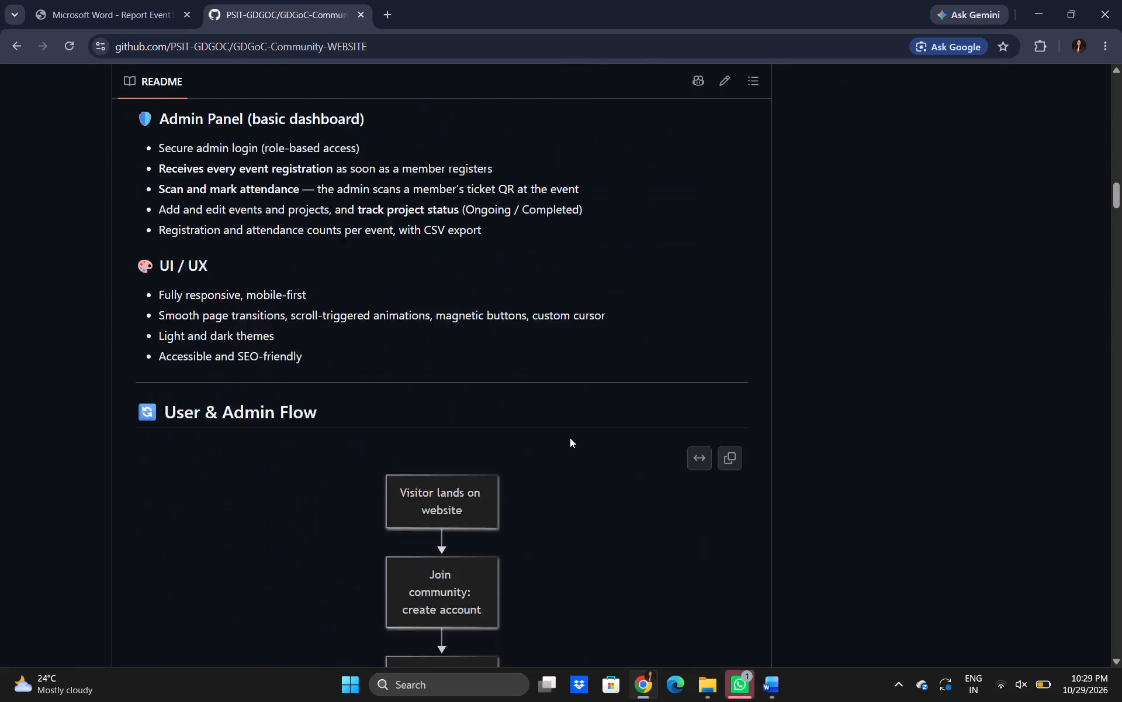
pyautogui.scroll(-4, 570, 438)
pyautogui.scroll(17, 570, 438)
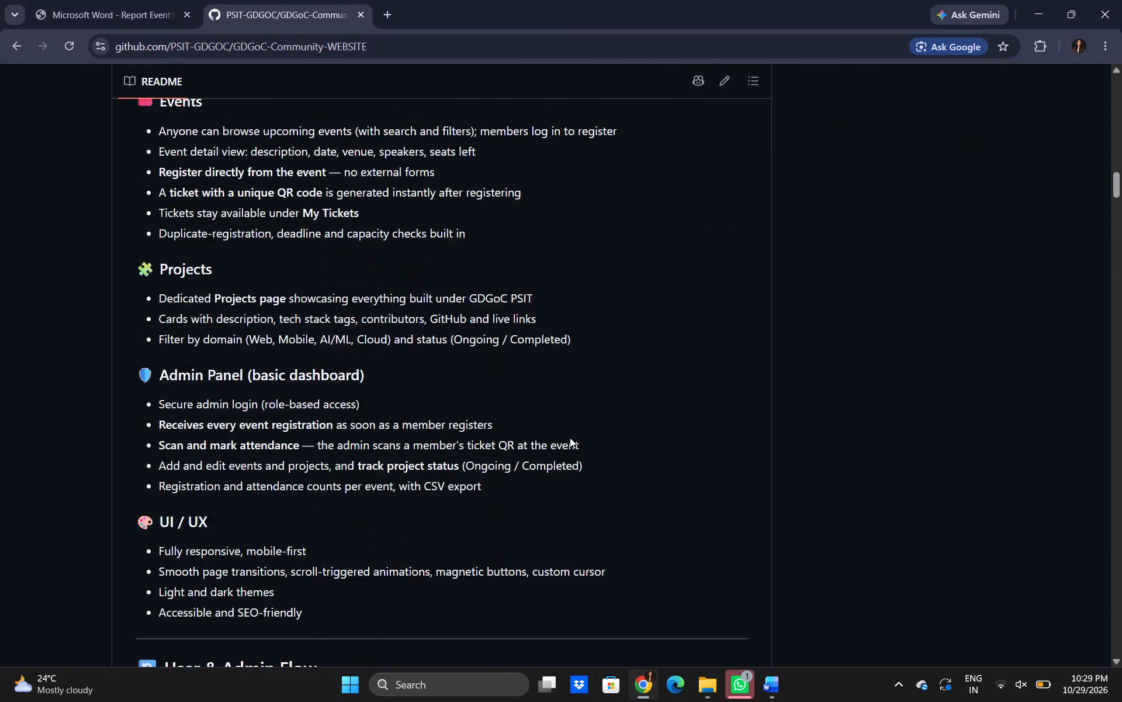
pyautogui.scroll(13, 570, 438)
# Capture a screenshot of the GDGoC-Community-WEBSITE main page with its file list, contributors and languages in view.
pyautogui.scroll(-1, 570, 438)
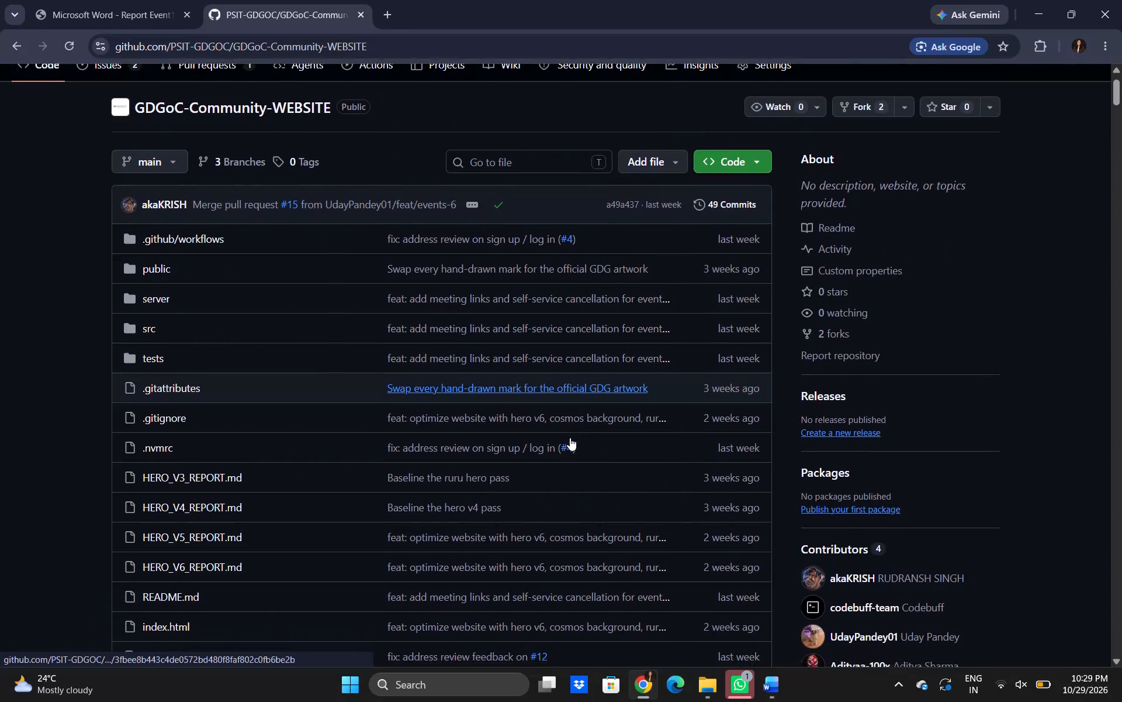
pyautogui.scroll(-2, 570, 438)
pyautogui.scroll(2, 560, 430)
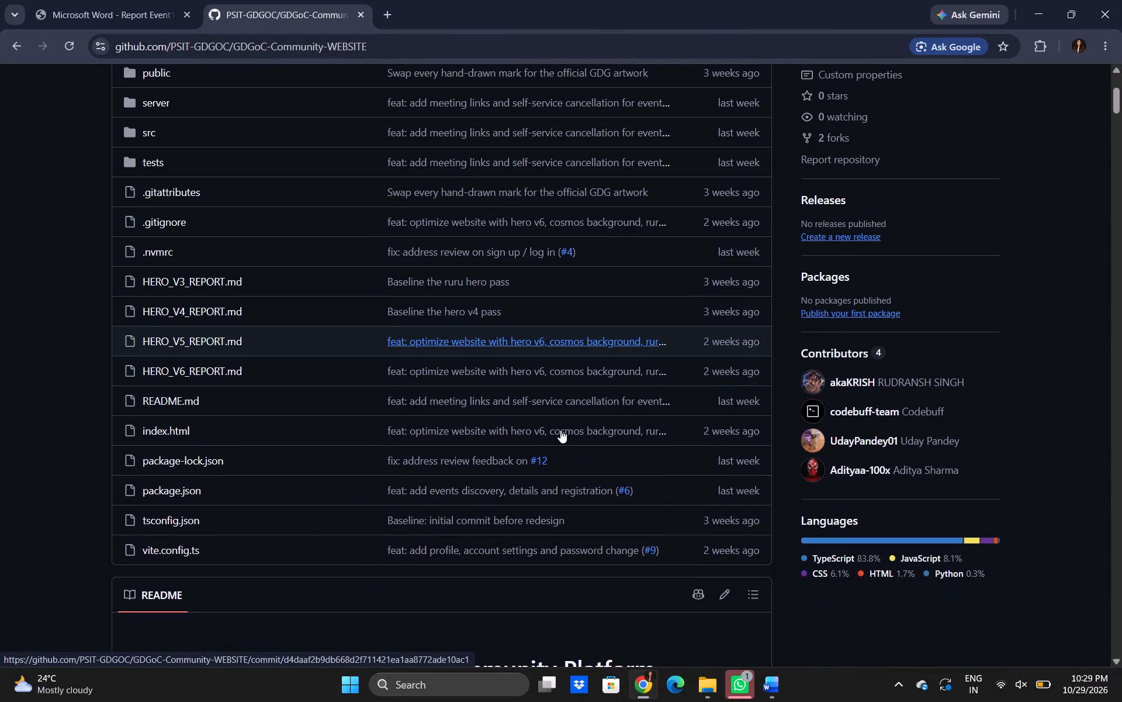
pyautogui.scroll(2, 560, 430)
pyautogui.scroll(-2, 560, 430)
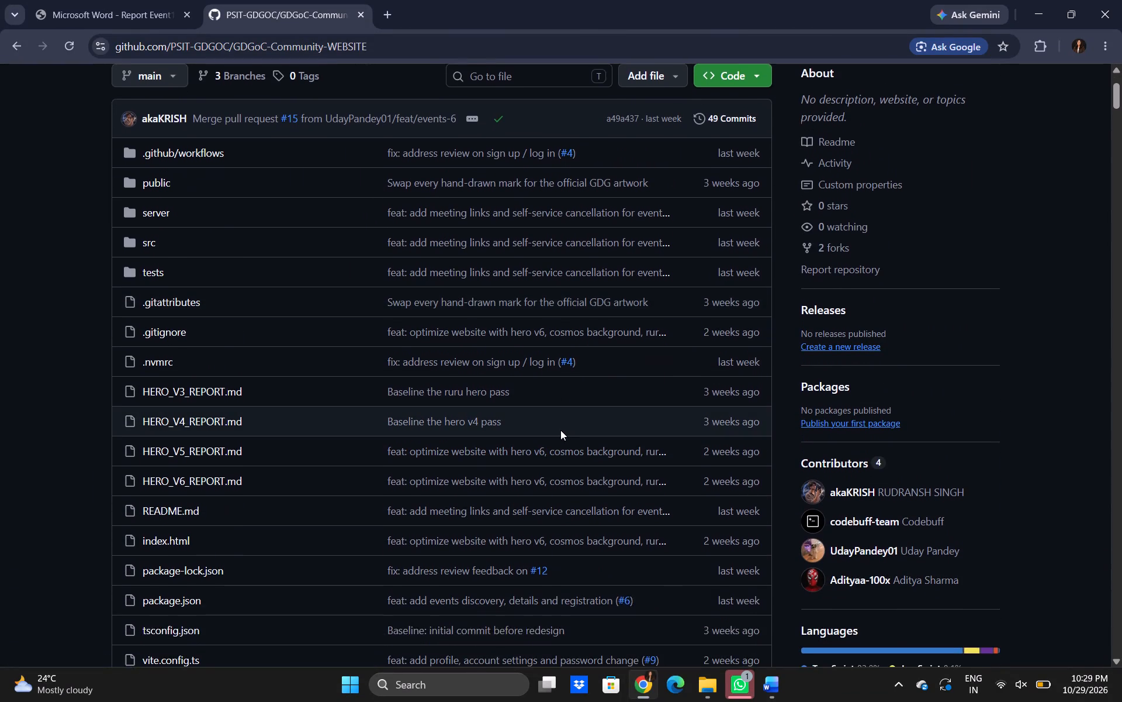
pyautogui.scroll(-1, 560, 430)
pyautogui.scroll(1, 560, 430)
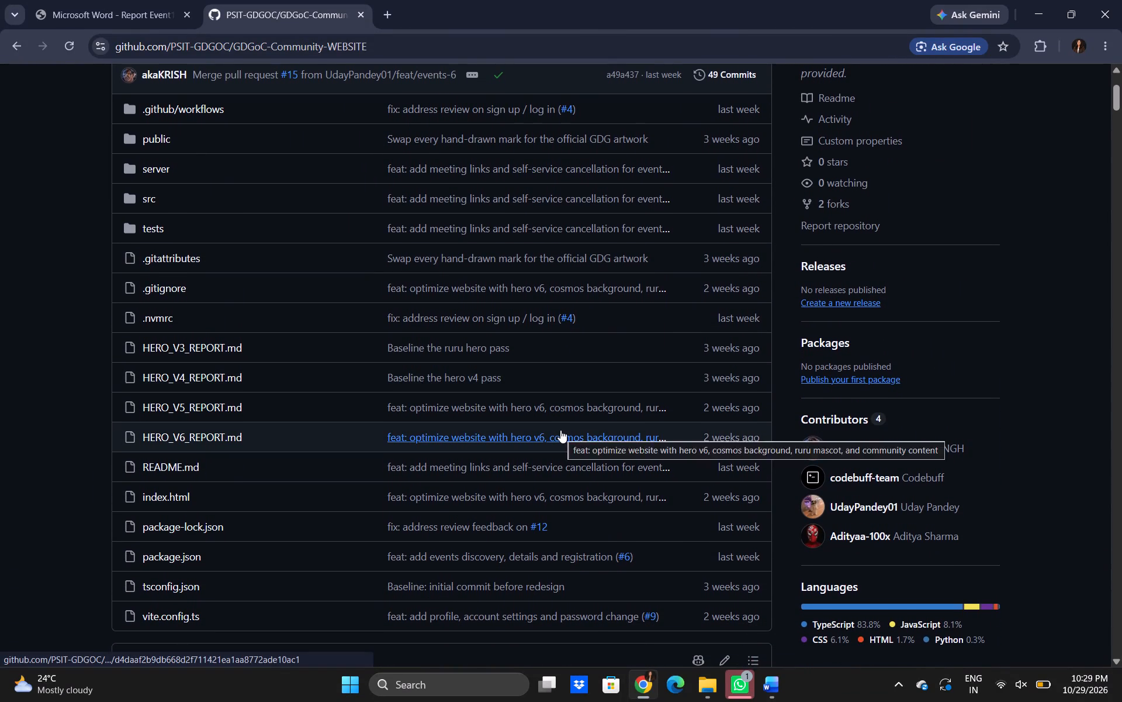
pyautogui.scroll(1, 560, 430)
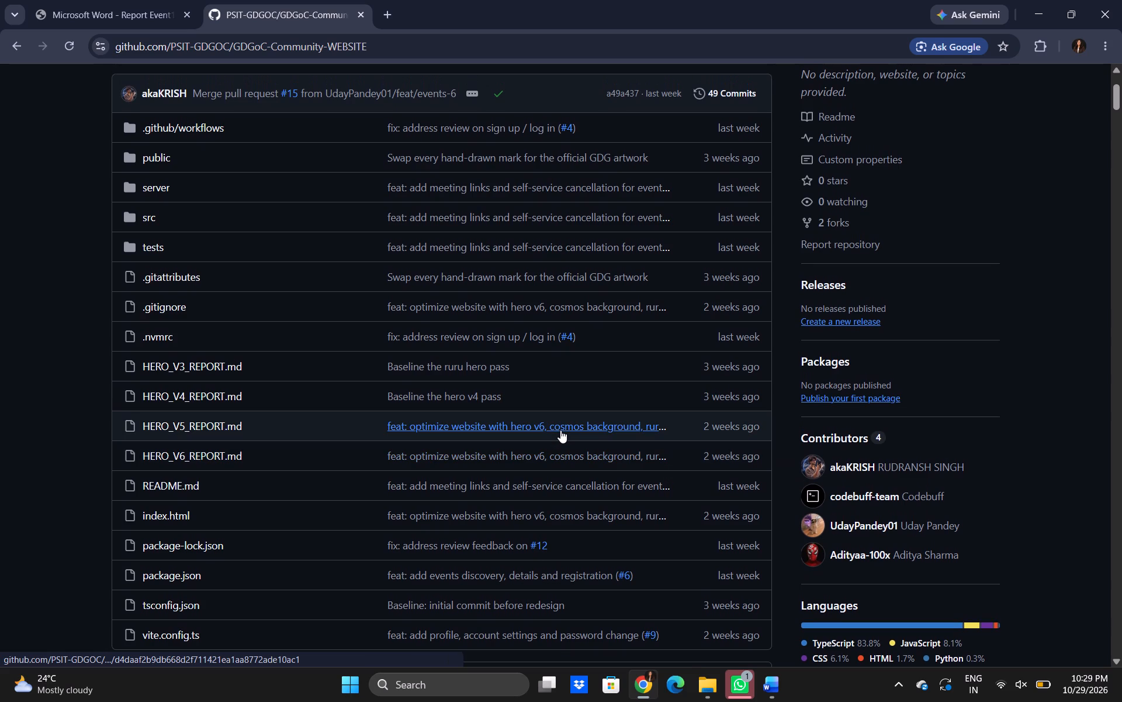
pyautogui.press('shift+super+s')
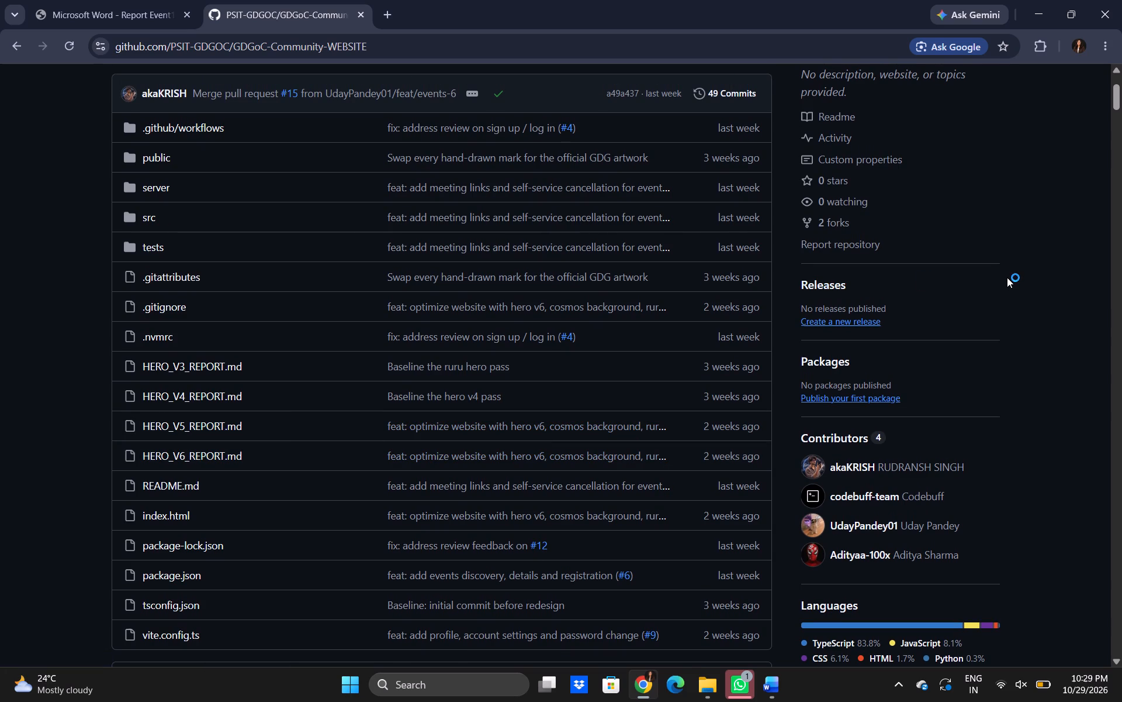
pyautogui.click(530, 37)
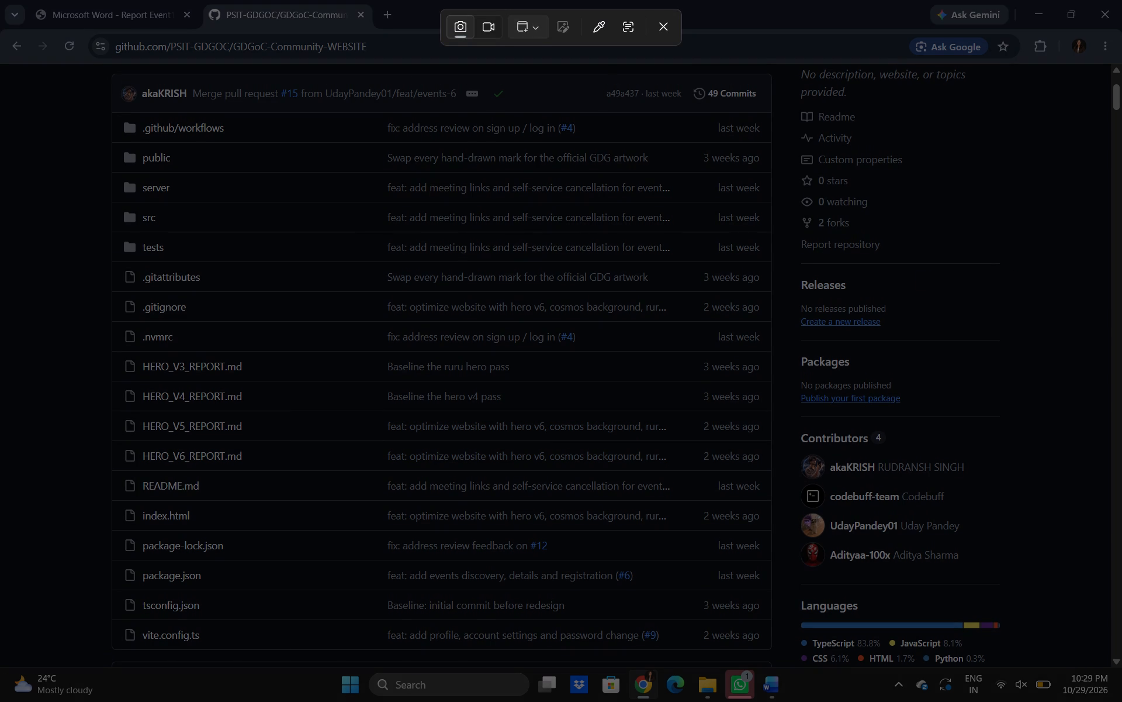
pyautogui.click(545, 85)
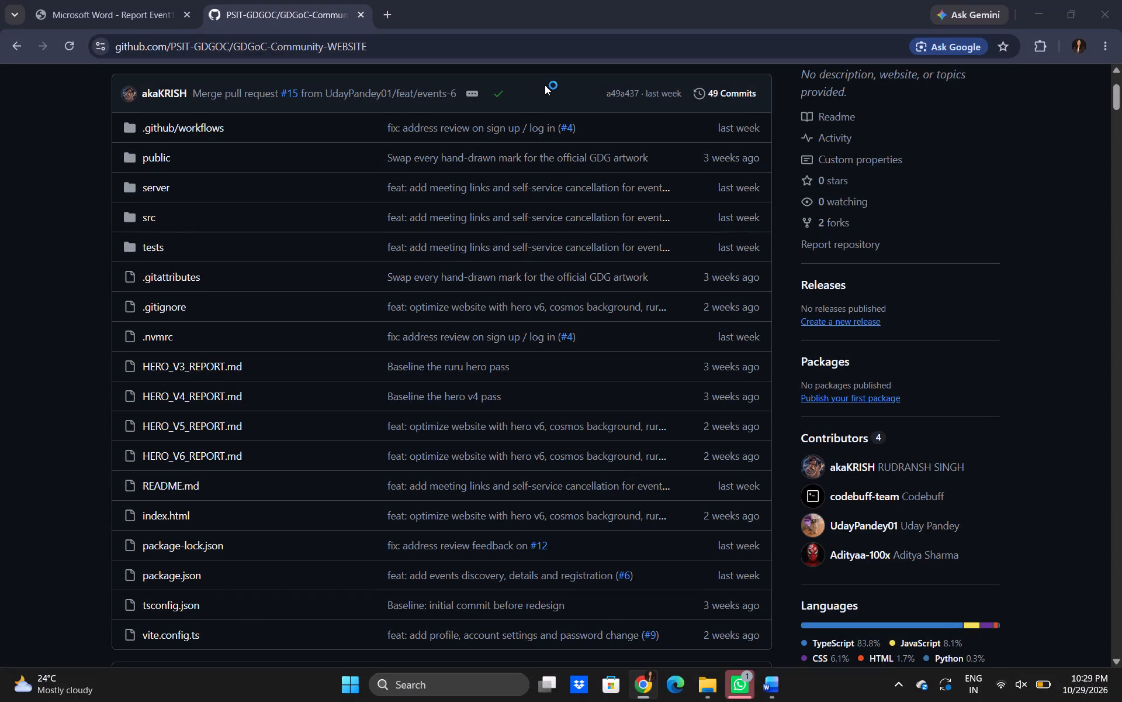
# Open GitHub in a new browser tab and go to the PSIT-GDGOC organization's page from the account's organizations.
pyautogui.click(386, 3)
pyautogui.press('g')
pyautogui.press('Right')
pyautogui.press('Return')
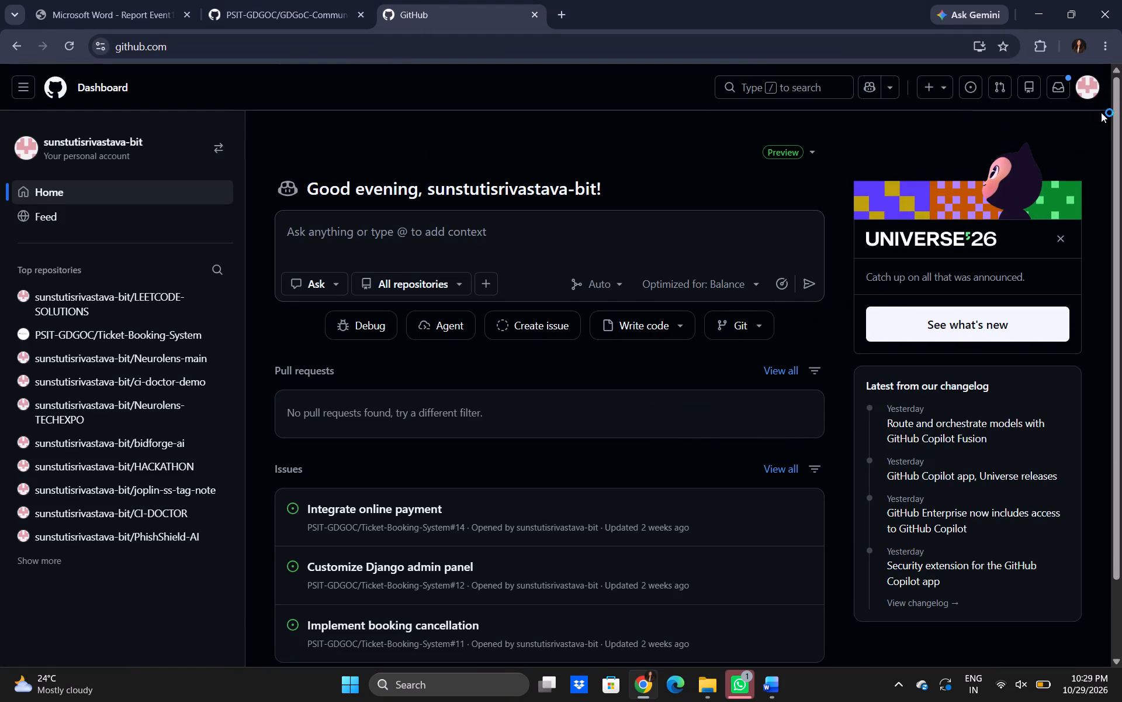
pyautogui.click(1095, 95)
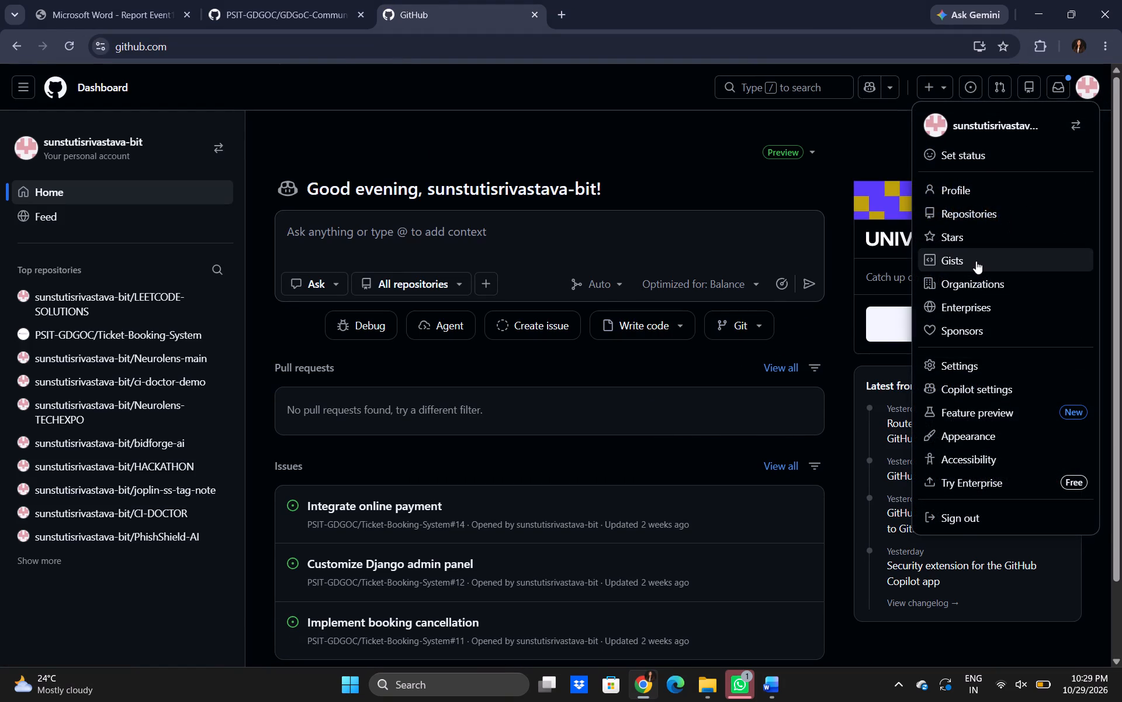
pyautogui.click(968, 276)
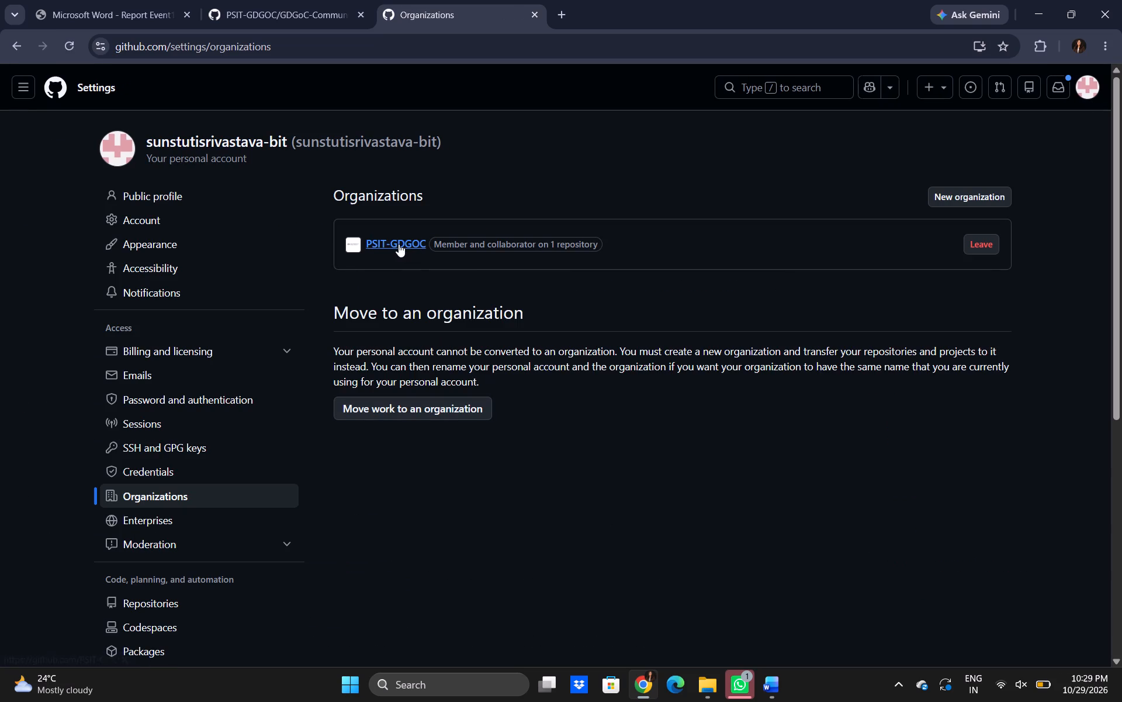
pyautogui.click(399, 244)
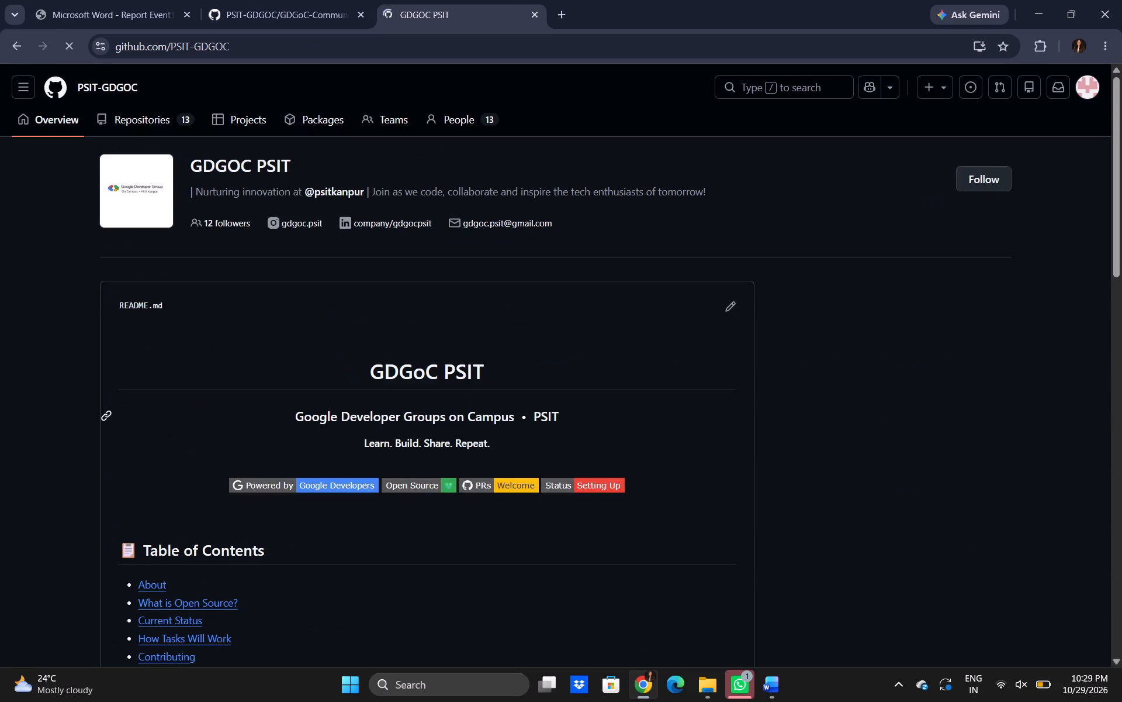
# Open the organization's HACKTOBER_Tracking_System repository and launch its linked website, tracking-gdgoc-psit.vercel.app.
pyautogui.scroll(-8, 519, 417)
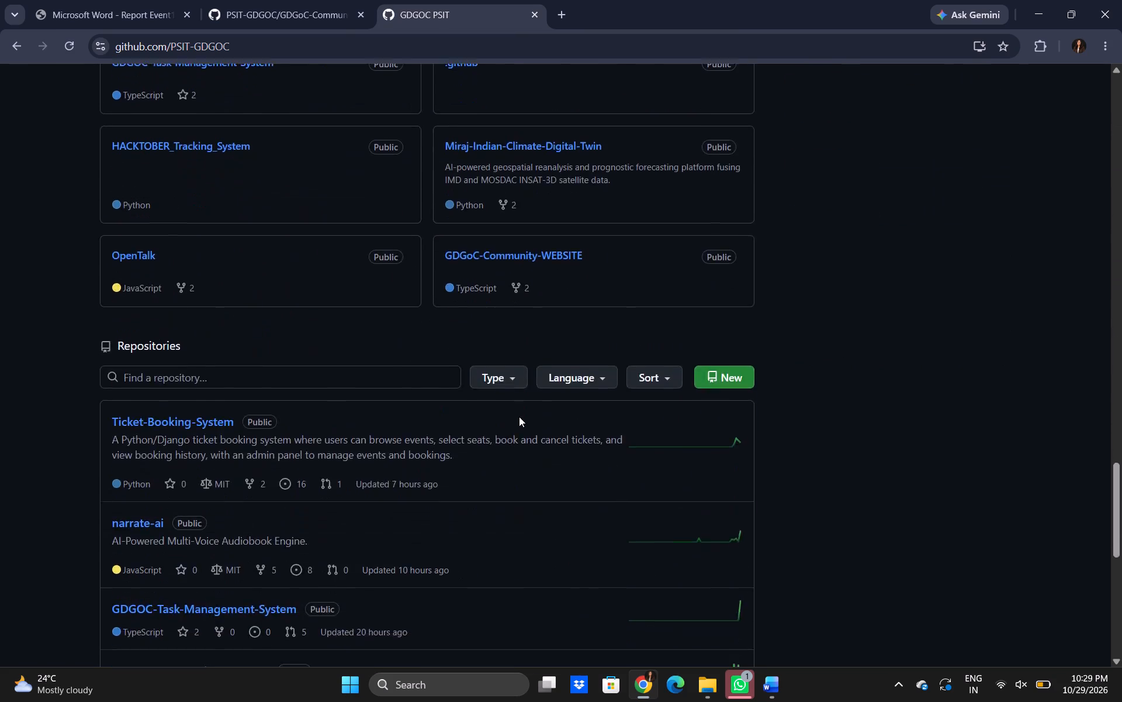
pyautogui.scroll(-4, 519, 417)
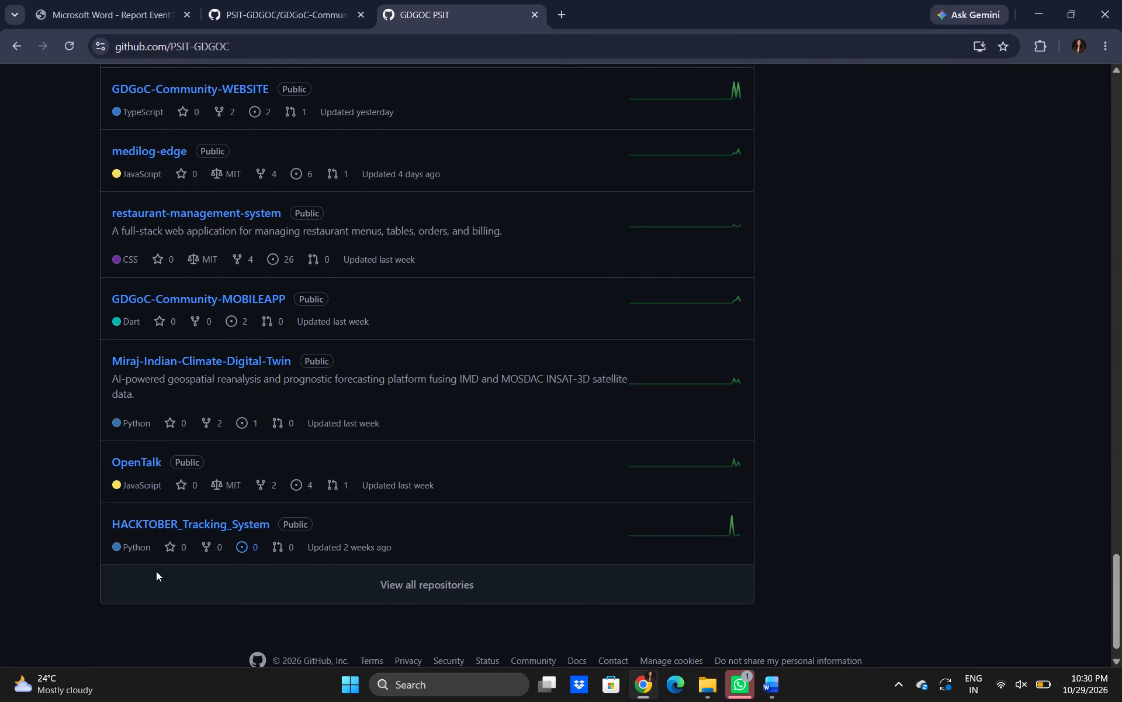
pyautogui.click(155, 525)
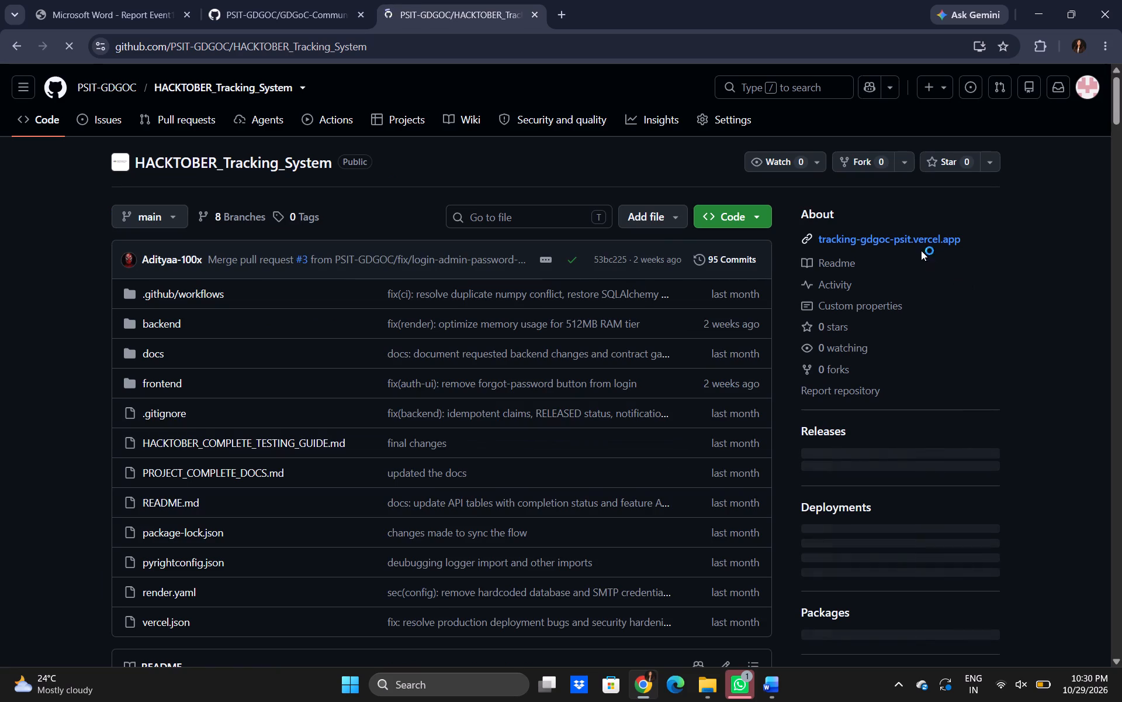
pyautogui.click(898, 240)
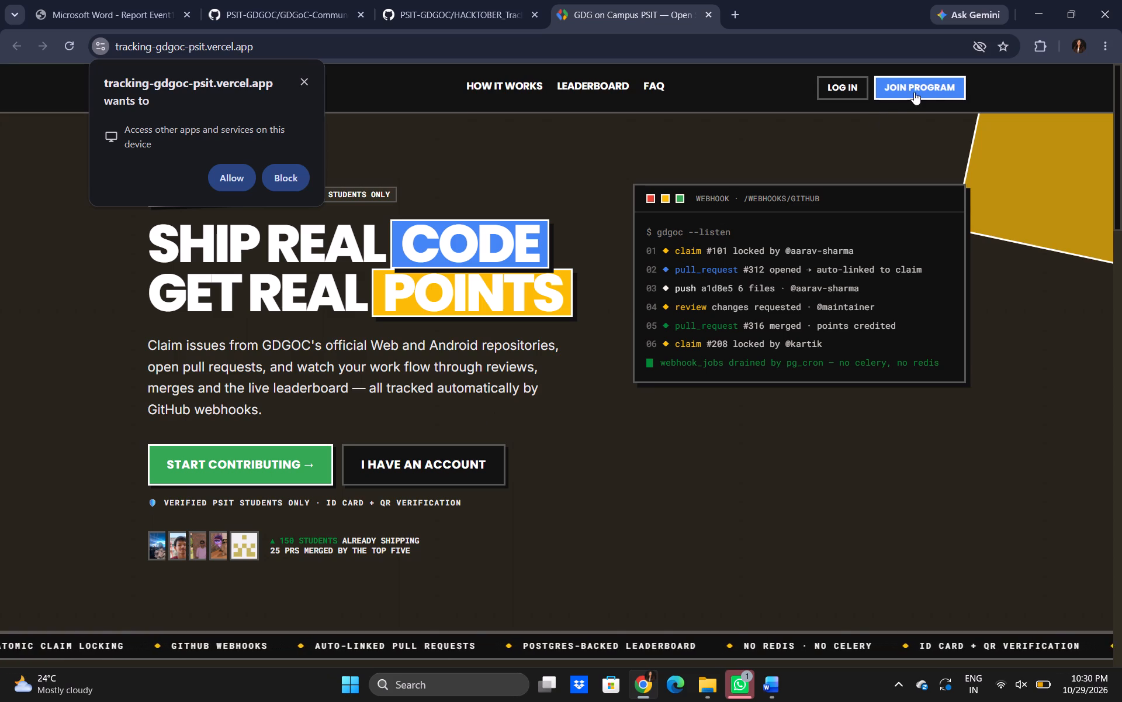
# Log in to the Hacktoberfest tracking site with the prefilled credentials and dismiss the site's device-access request.
pyautogui.click(843, 78)
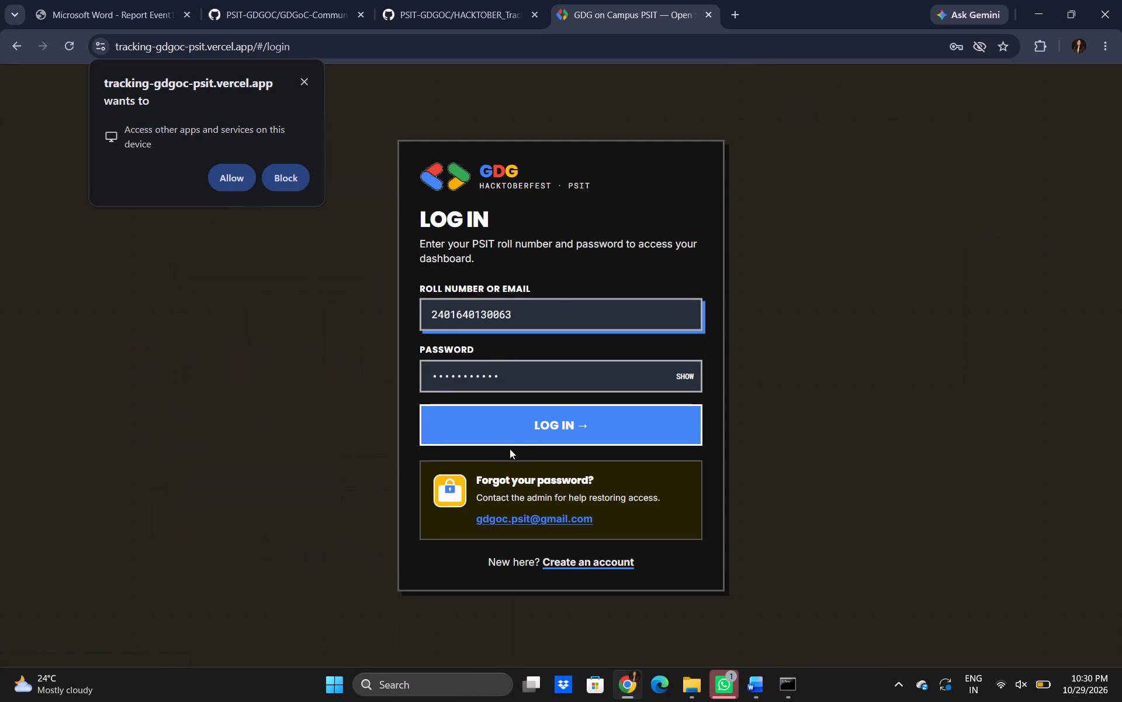
pyautogui.click(537, 433)
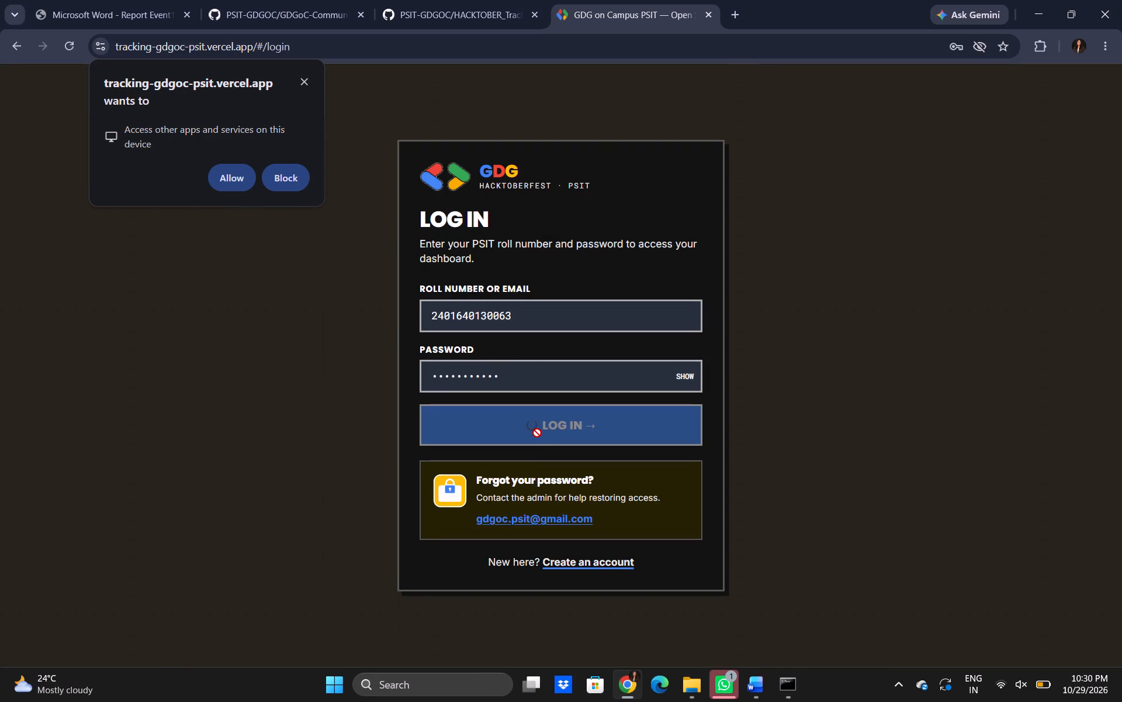
pyautogui.click(302, 81)
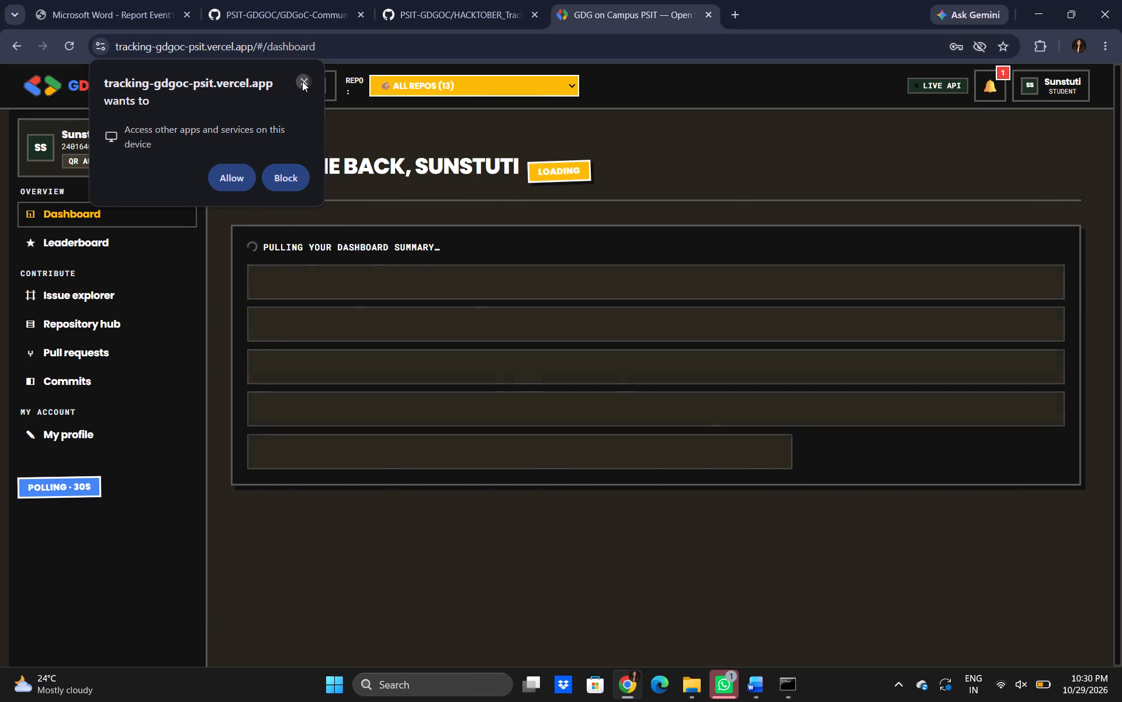
pyautogui.click(304, 78)
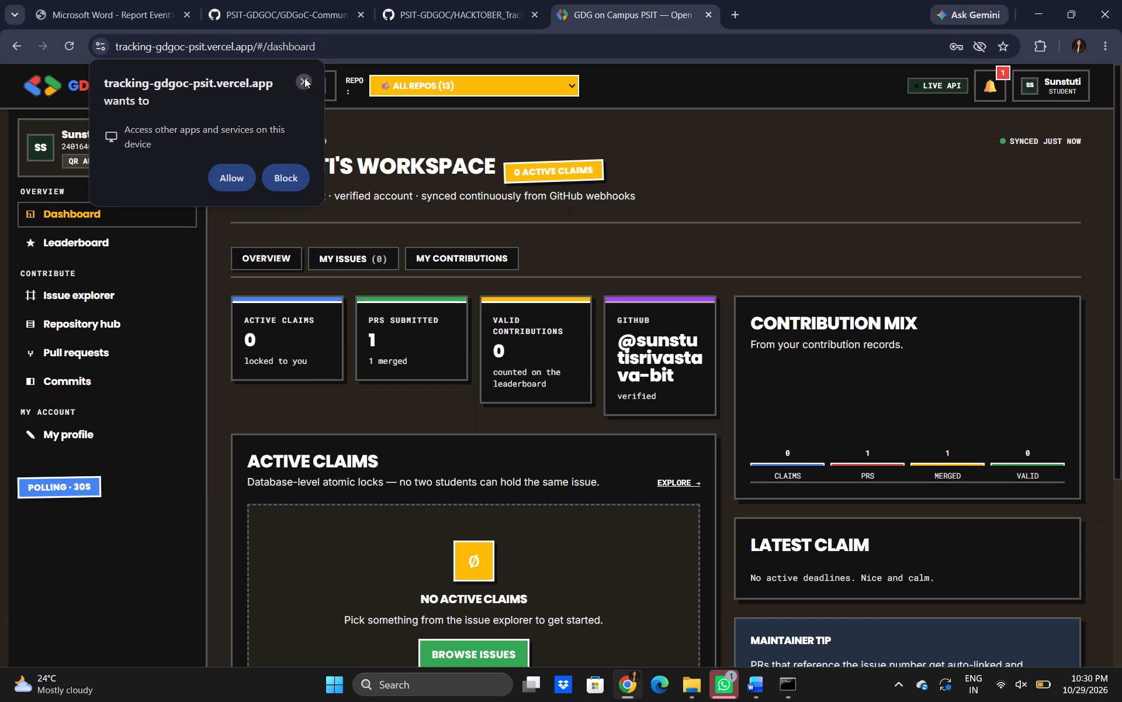
# Show the closed pull requests of the GDGoC-Community-WEBSITE repository and capture a screenshot of the list.
pyautogui.click(323, 16)
pyautogui.scroll(6, 212, 190)
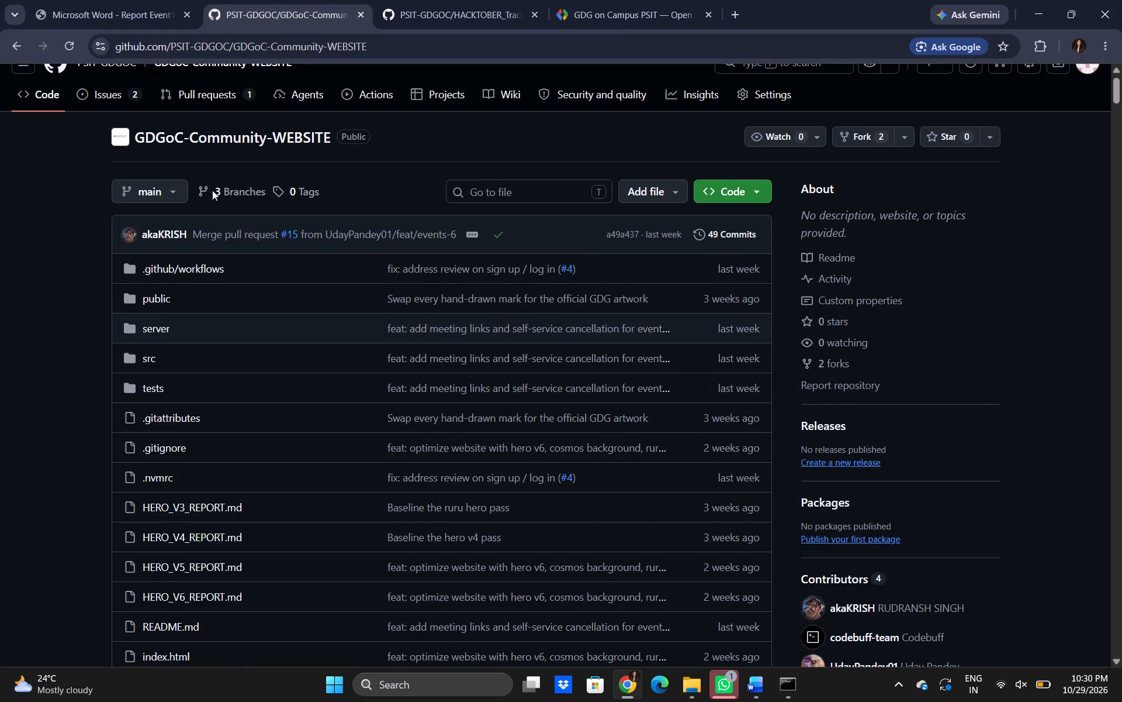
pyautogui.click(187, 115)
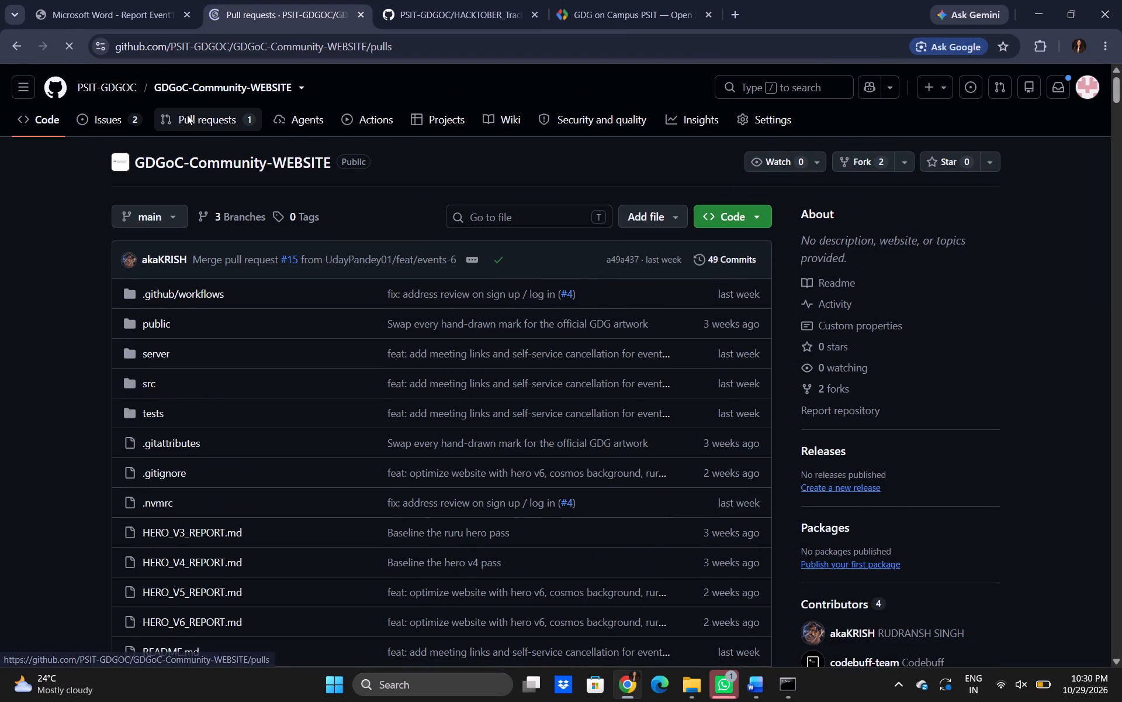
pyautogui.click(333, 249)
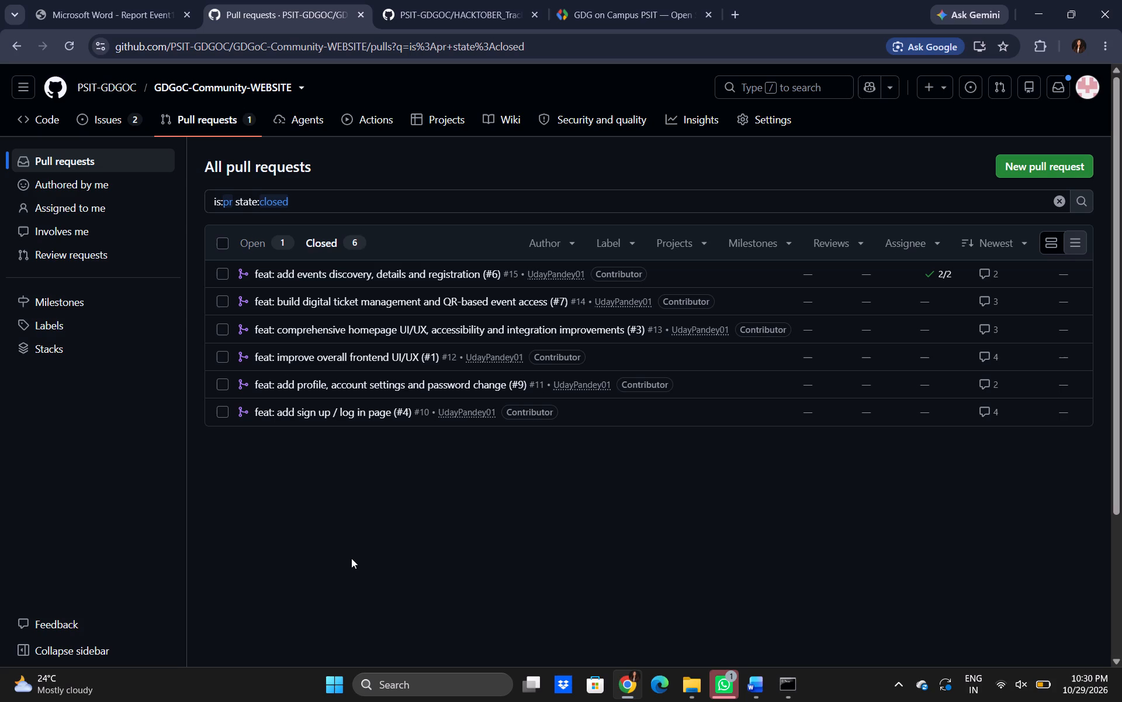
pyautogui.press('shift+super+s')
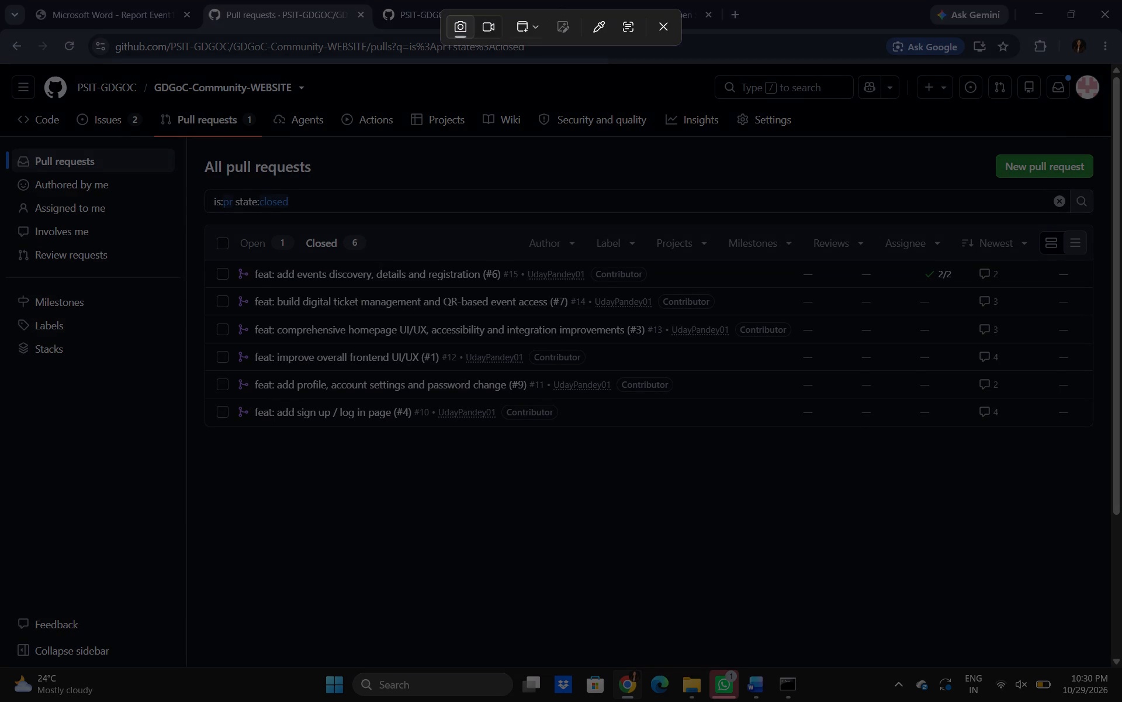
pyautogui.click(535, 30)
pyautogui.click(540, 81)
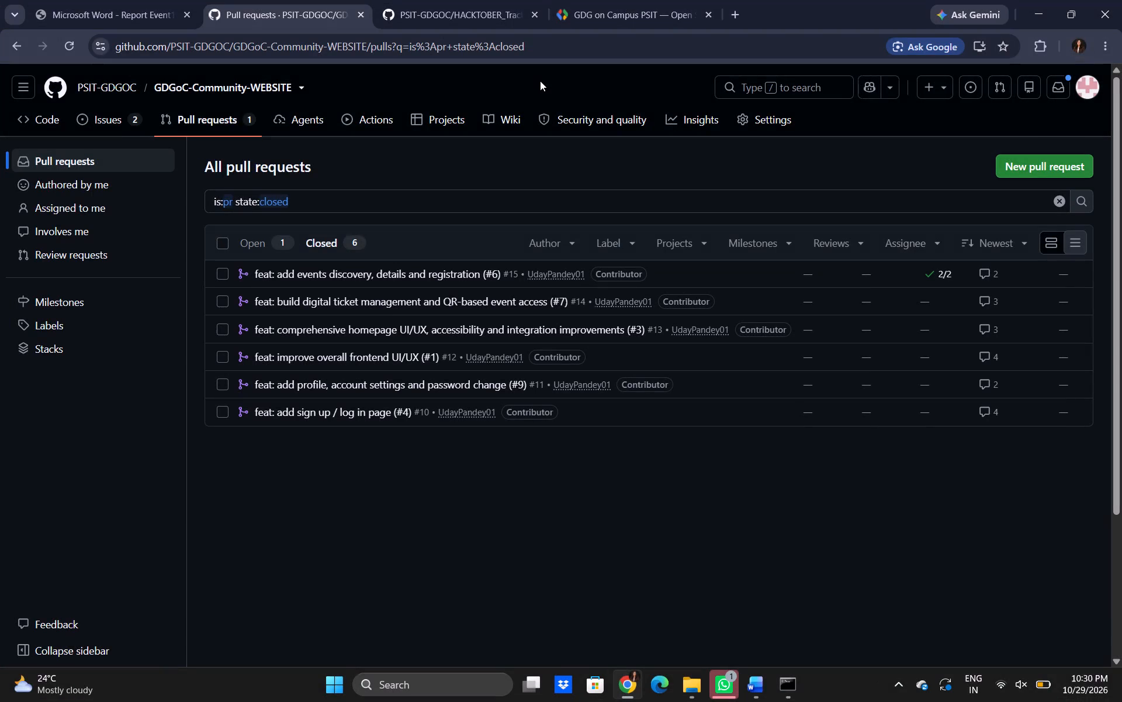
# Show the open issues of the GDGoC-Community-WEBSITE repository and capture a screenshot of the list.
pyautogui.click(108, 122)
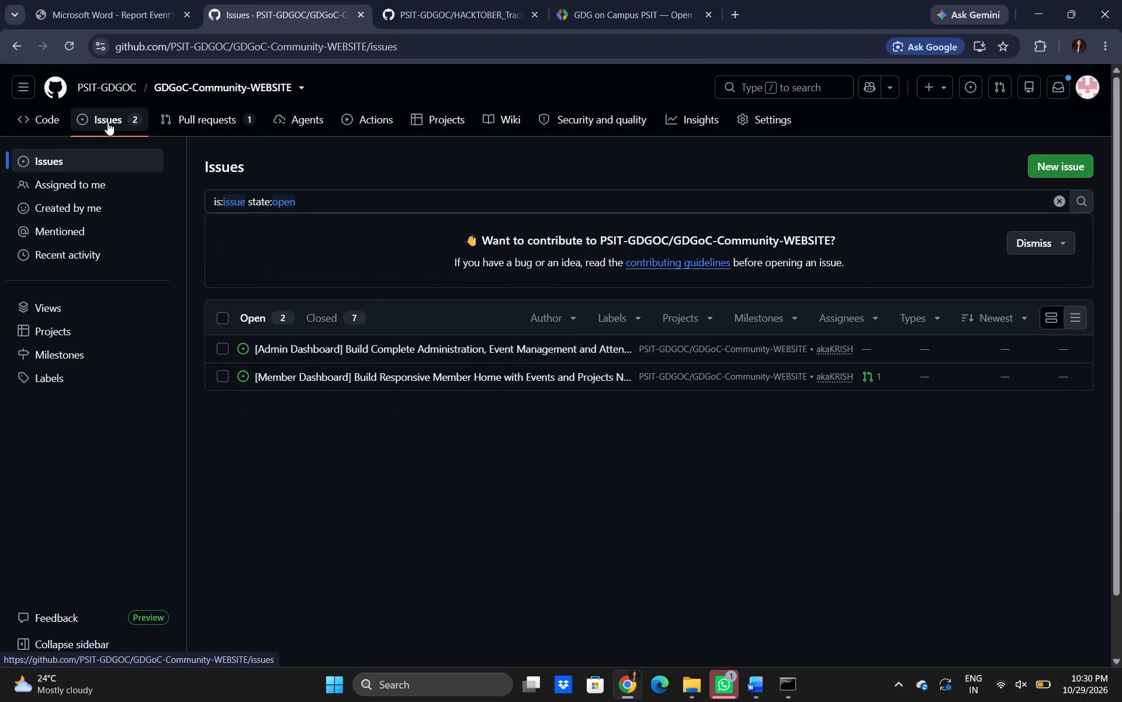
pyautogui.press('shift+super+s')
pyautogui.click(530, 37)
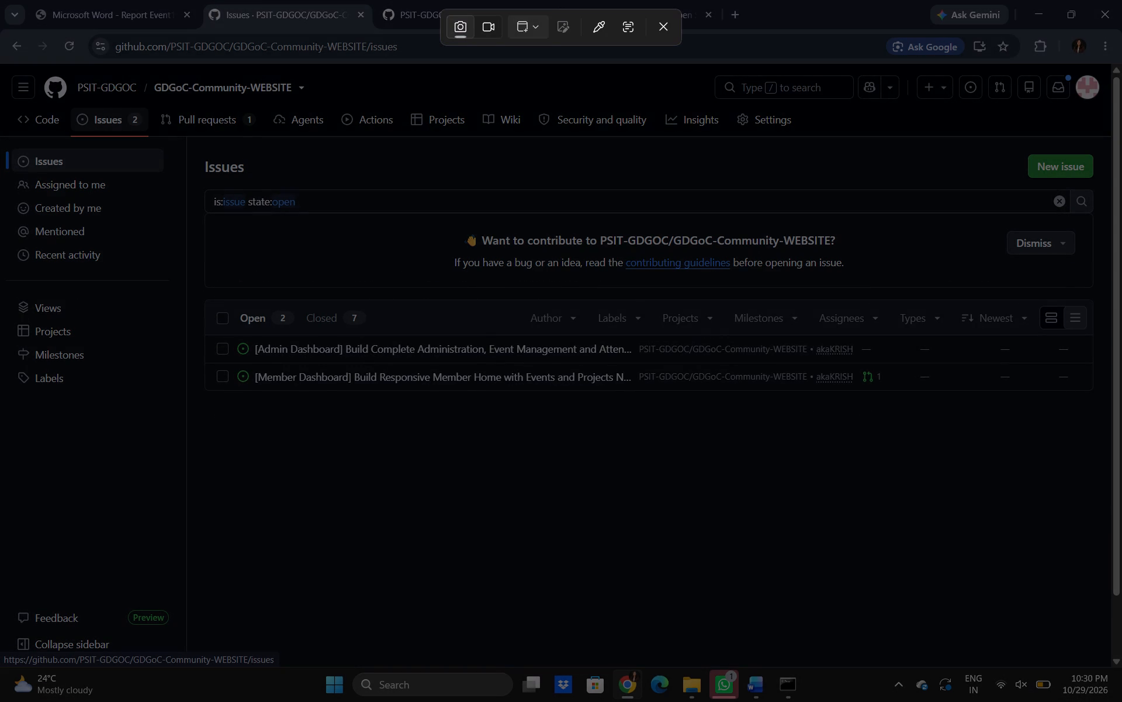
pyautogui.click(534, 81)
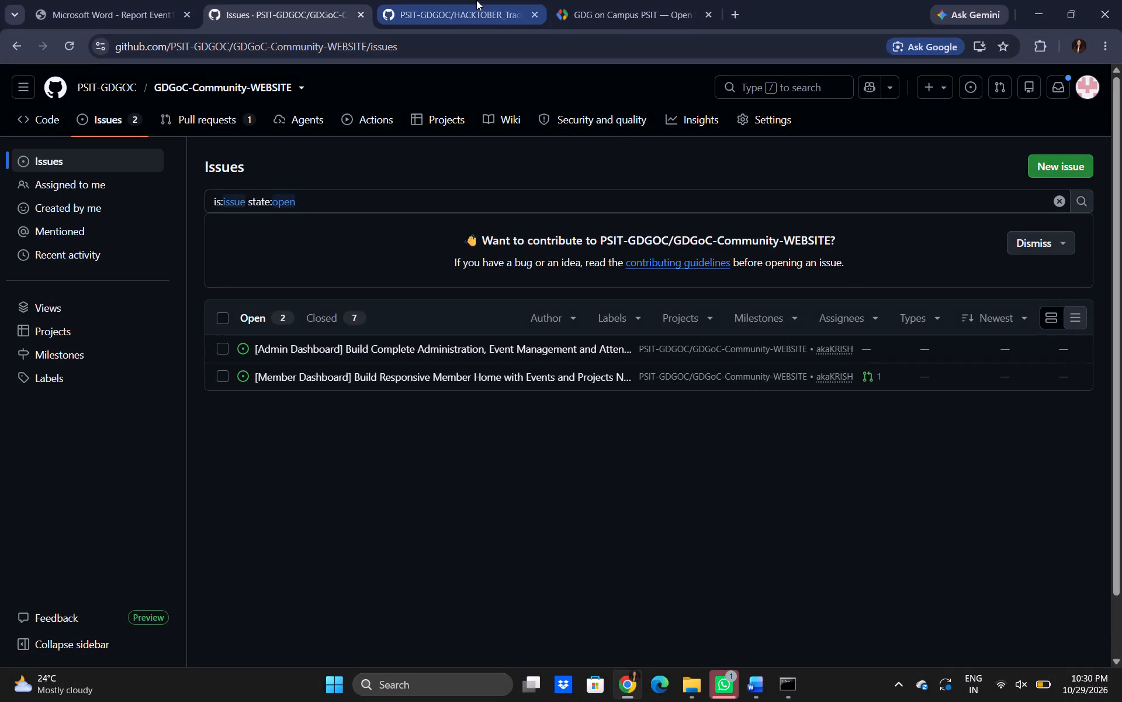
# Return to the Hacktoberfest tracking site's student dashboard and open its Repository hub.
pyautogui.click(621, 0)
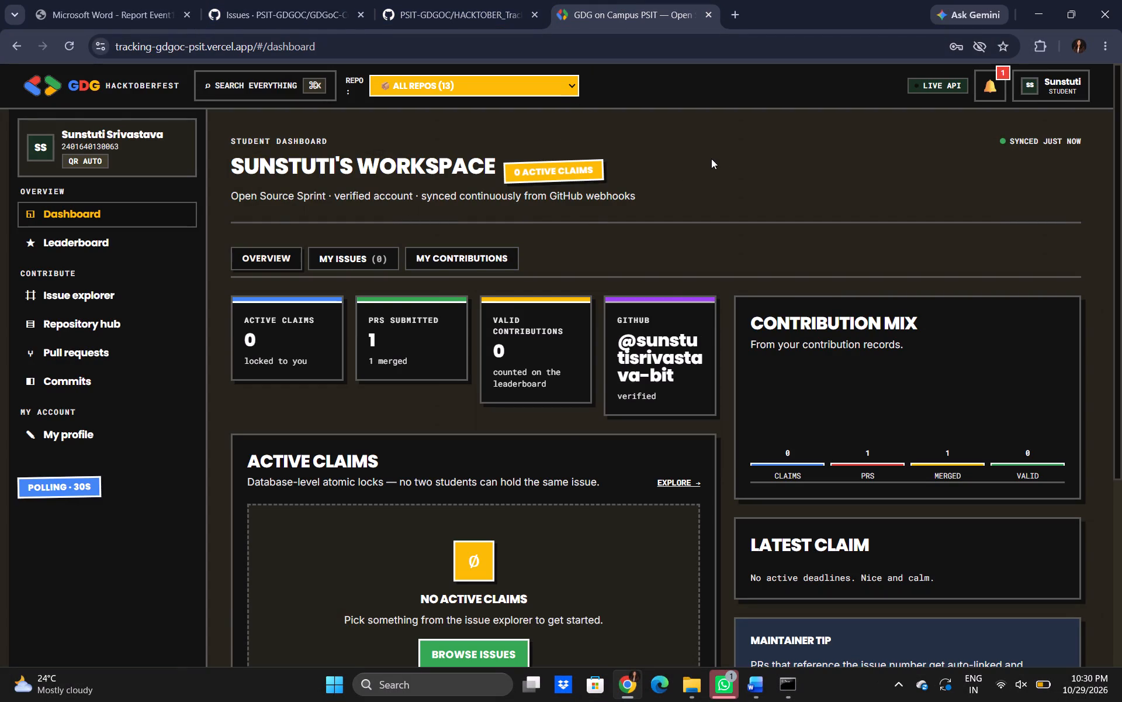
pyautogui.scroll(-1, 711, 159)
pyautogui.click(97, 324)
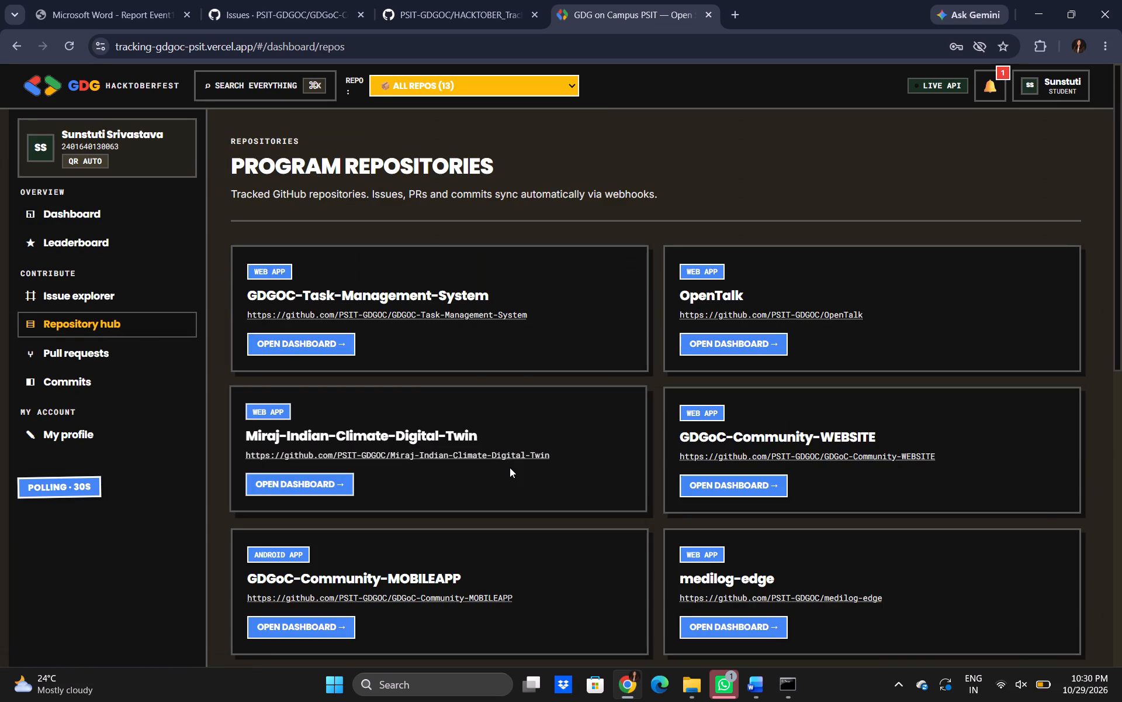
# Open the GDGoC-Community-WEBSITE repository's dashboard on the tracking site and capture a full-screen screenshot of its statistics.
pyautogui.scroll(-1, 510, 467)
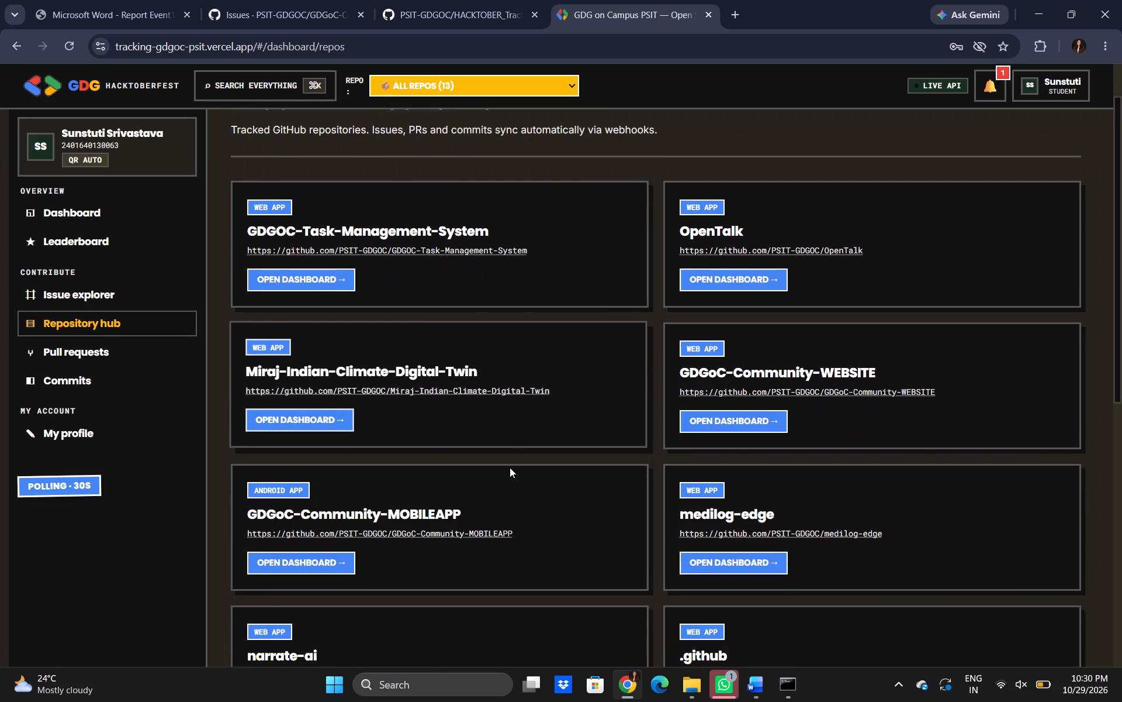
pyautogui.scroll(-2, 510, 467)
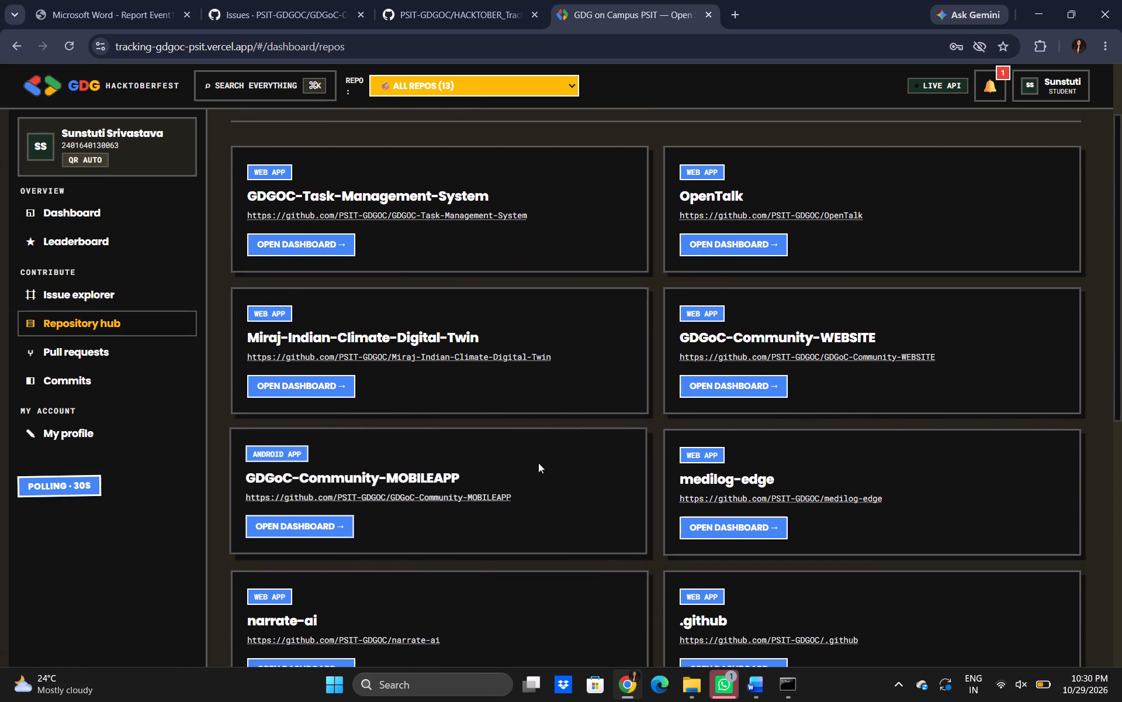
pyautogui.click(740, 383)
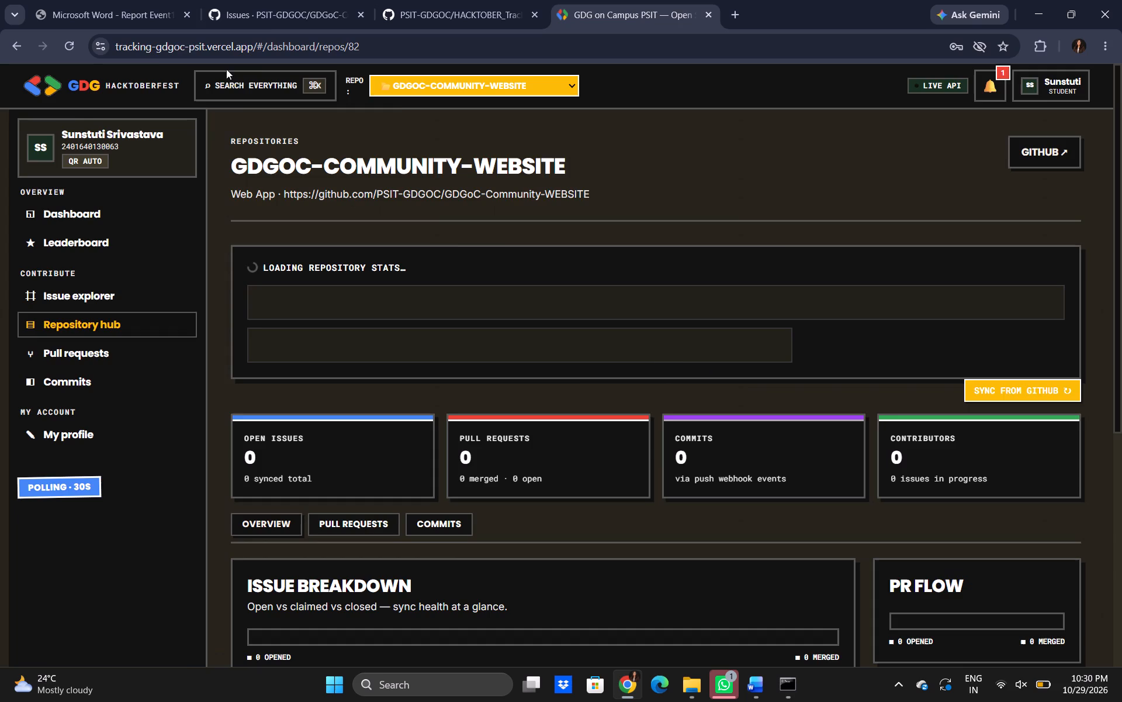
pyautogui.click(293, 0)
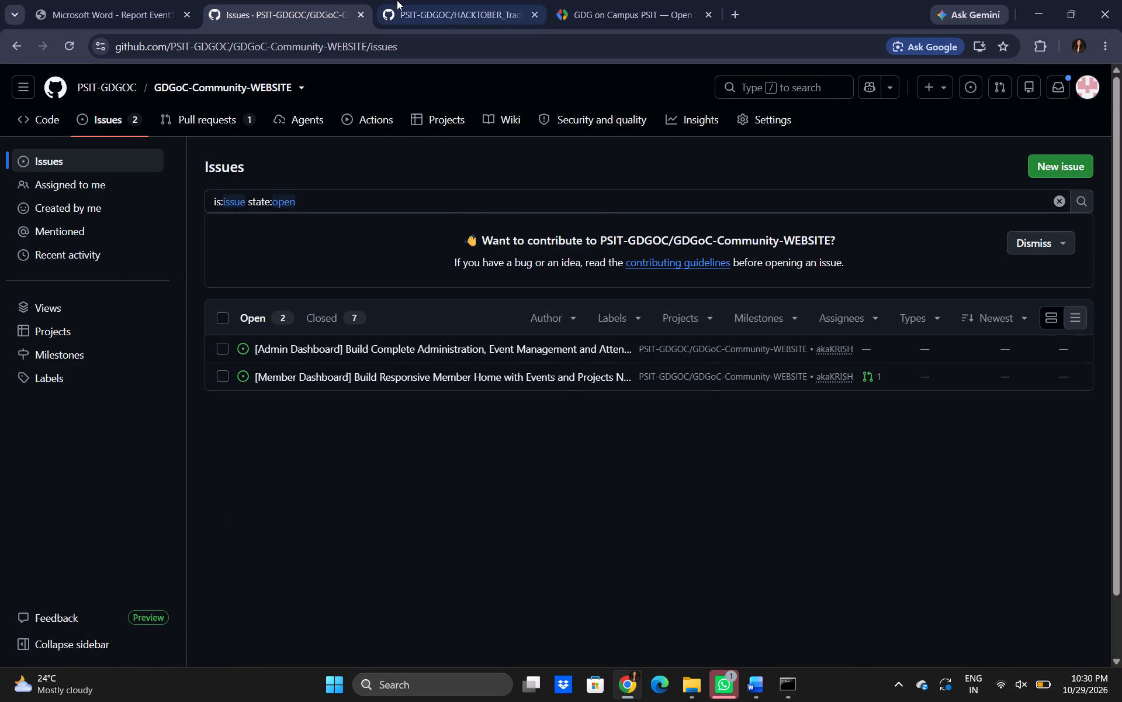
pyautogui.click(397, 0)
pyautogui.click(605, 0)
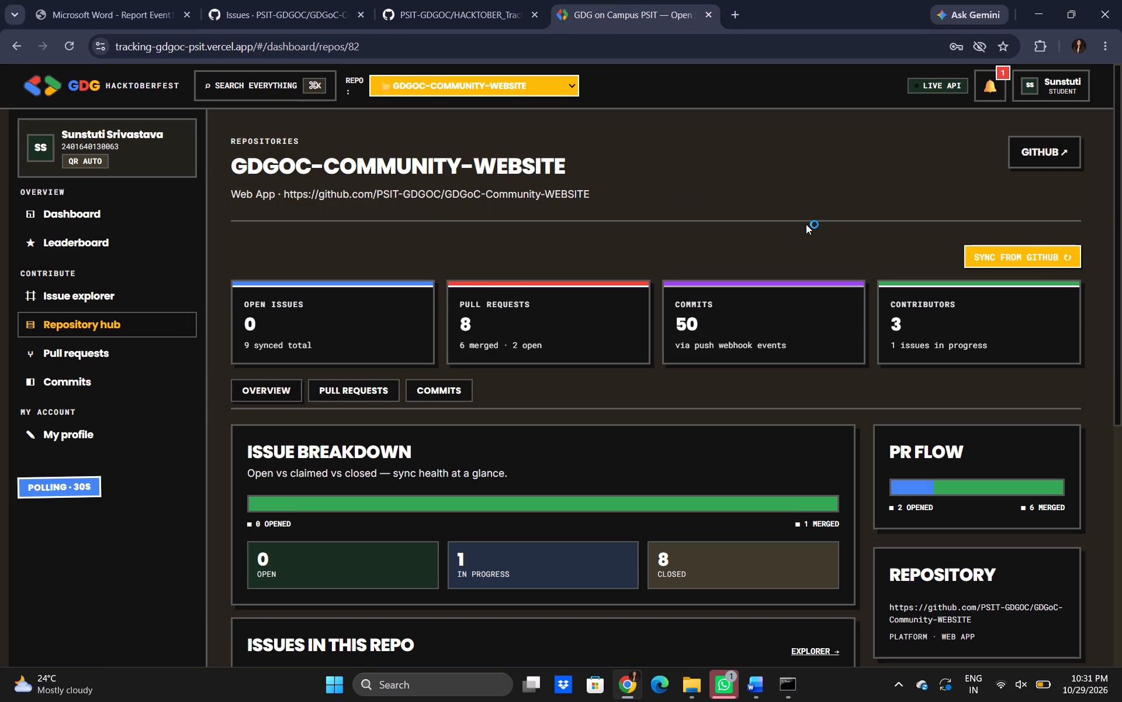
pyautogui.press('shift+super+s')
pyautogui.click(535, 33)
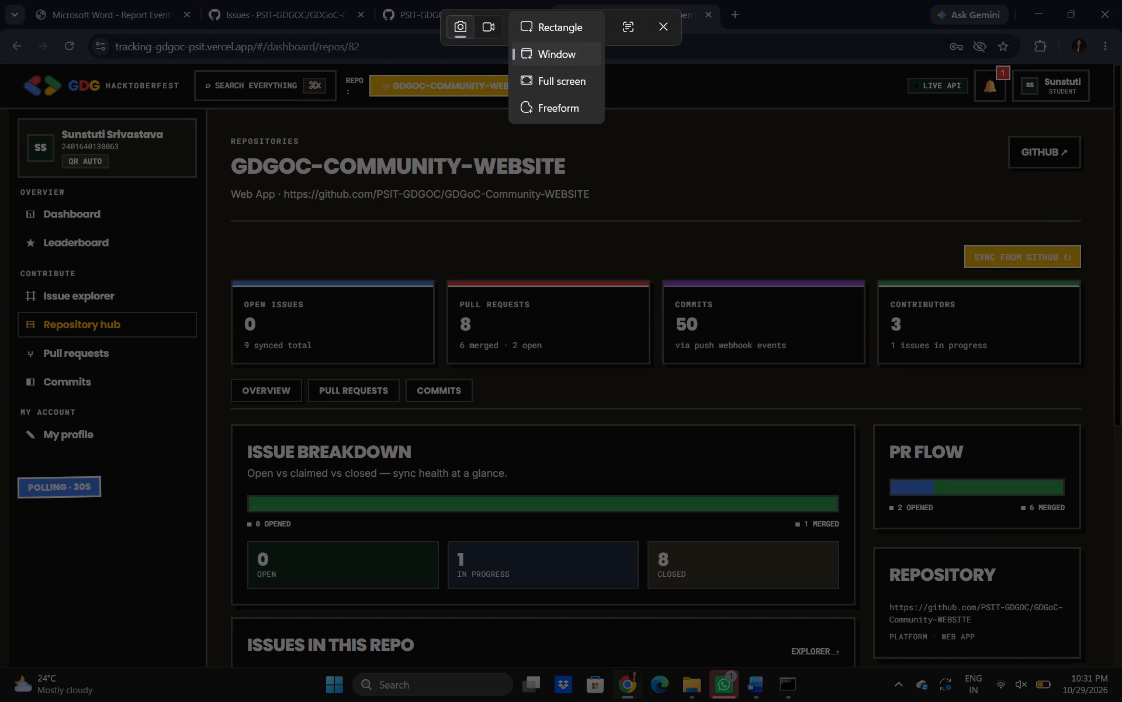
pyautogui.click(550, 90)
# Switch to the Report Event1 document in Word and add four line breaks after the Community Website section's Contribution and Impact paragraph.
pyautogui.hotkey('alt', 'Tab')
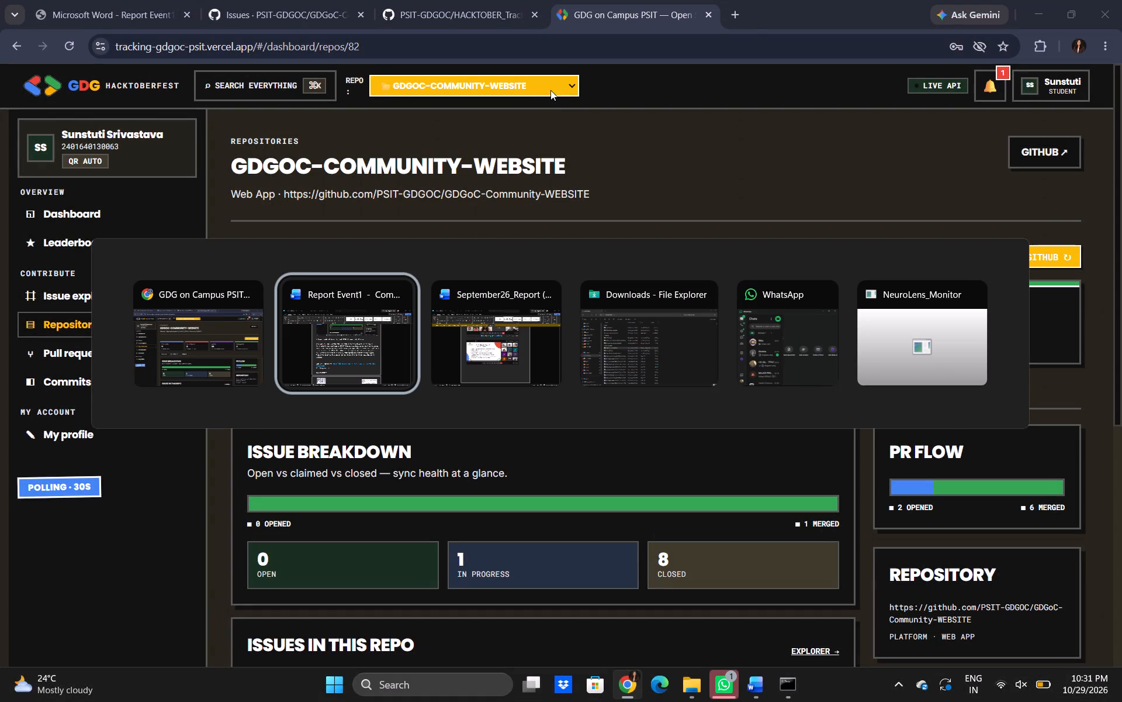
pyautogui.hotkey('alt', 'Tab')
pyautogui.hotkey('alt', 'Tab')
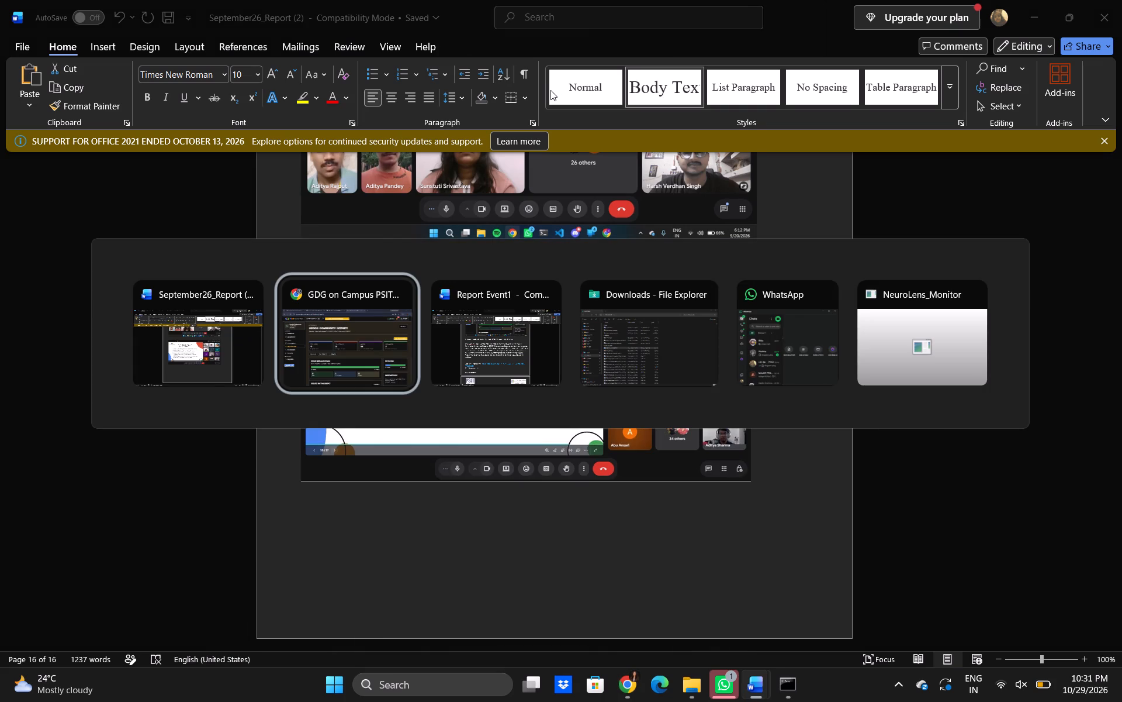
pyautogui.hotkey('alt', 'Tab')
pyautogui.scroll(-3, 583, 380)
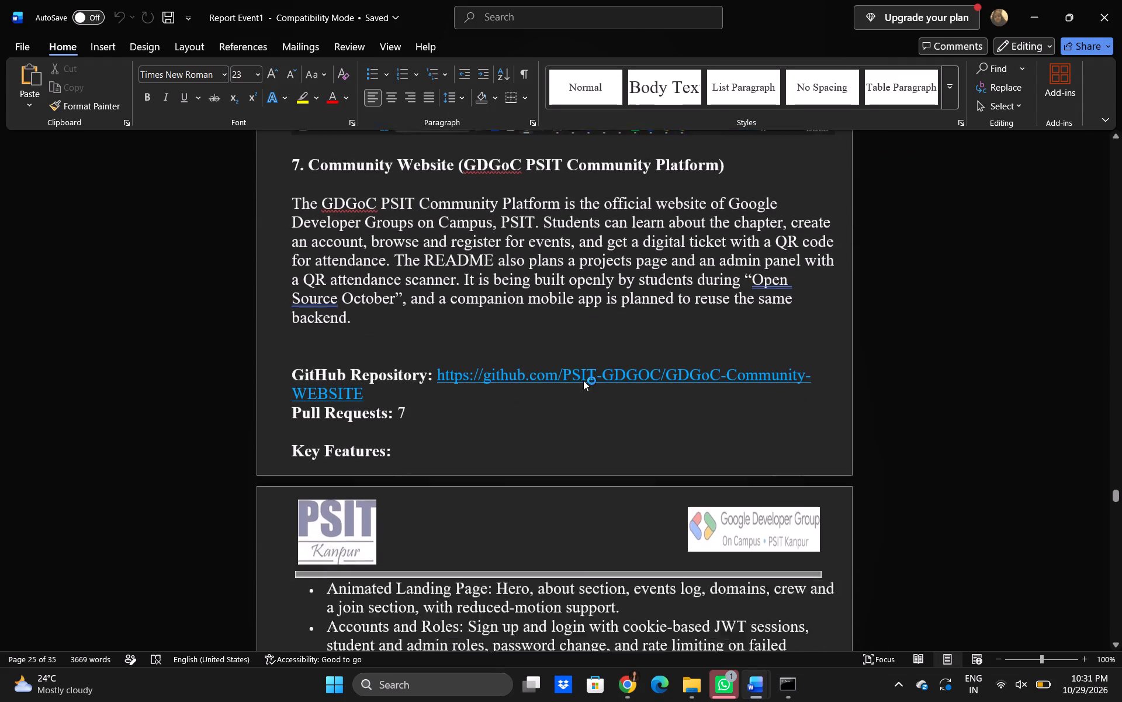
pyautogui.scroll(-4, 583, 380)
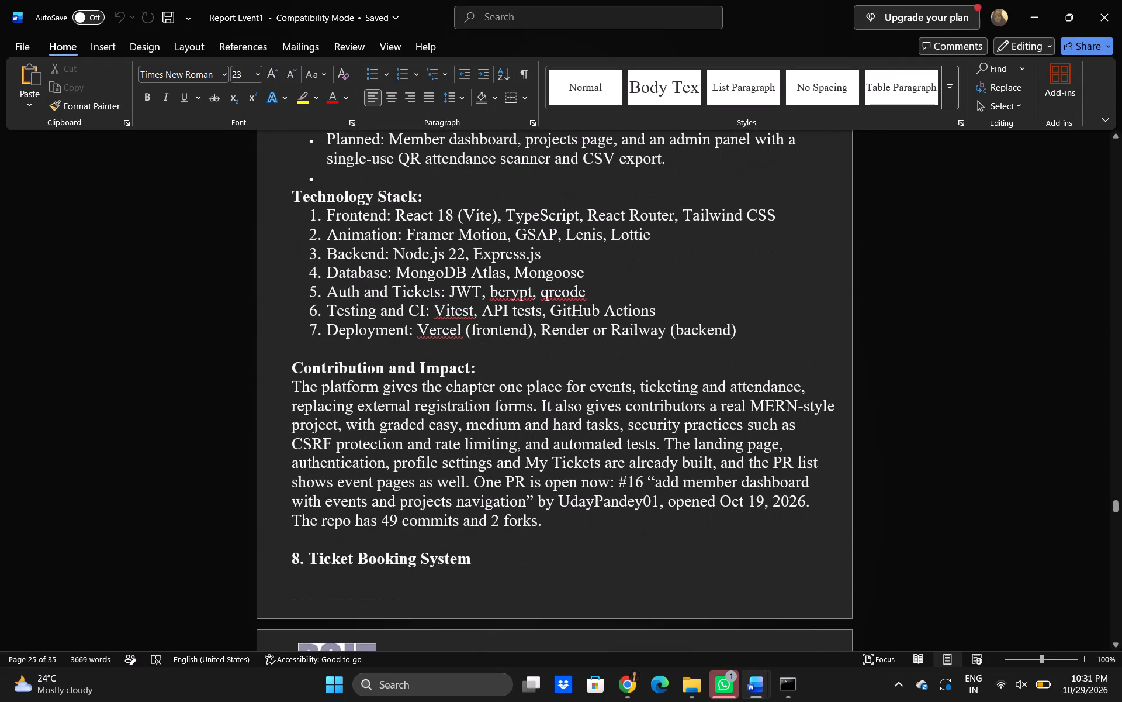
pyautogui.click(591, 521)
pyautogui.press('Return')
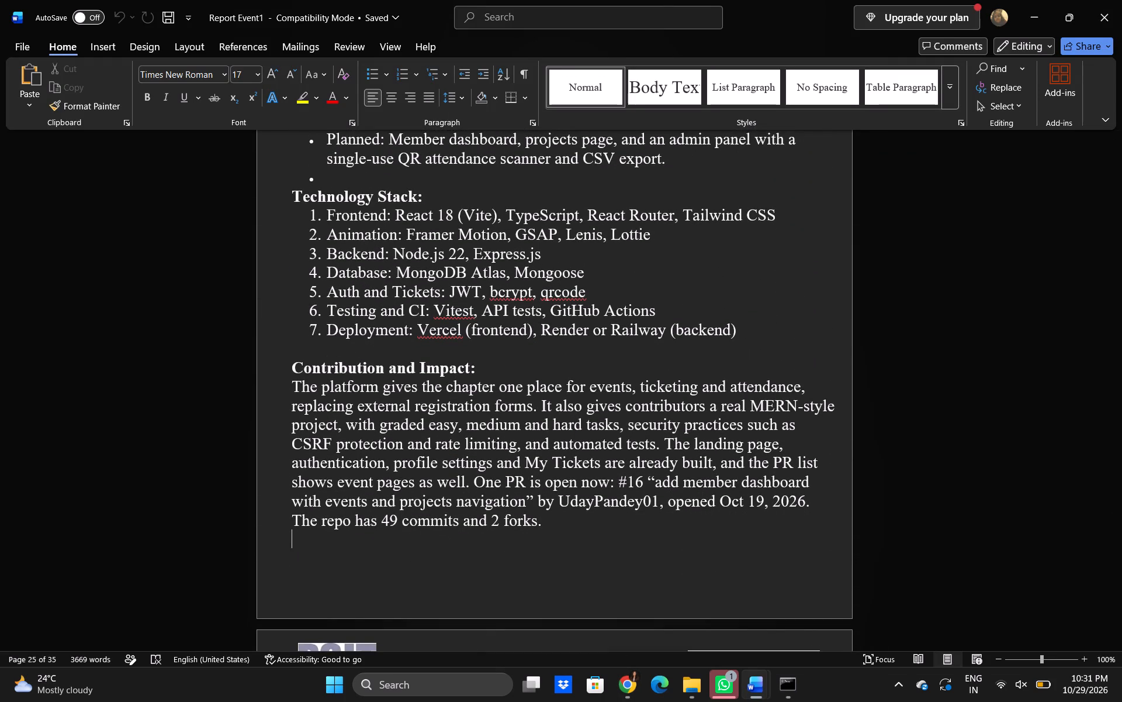
pyautogui.press('Return')
pyautogui.press('Return')
pyautogui.press('Return')
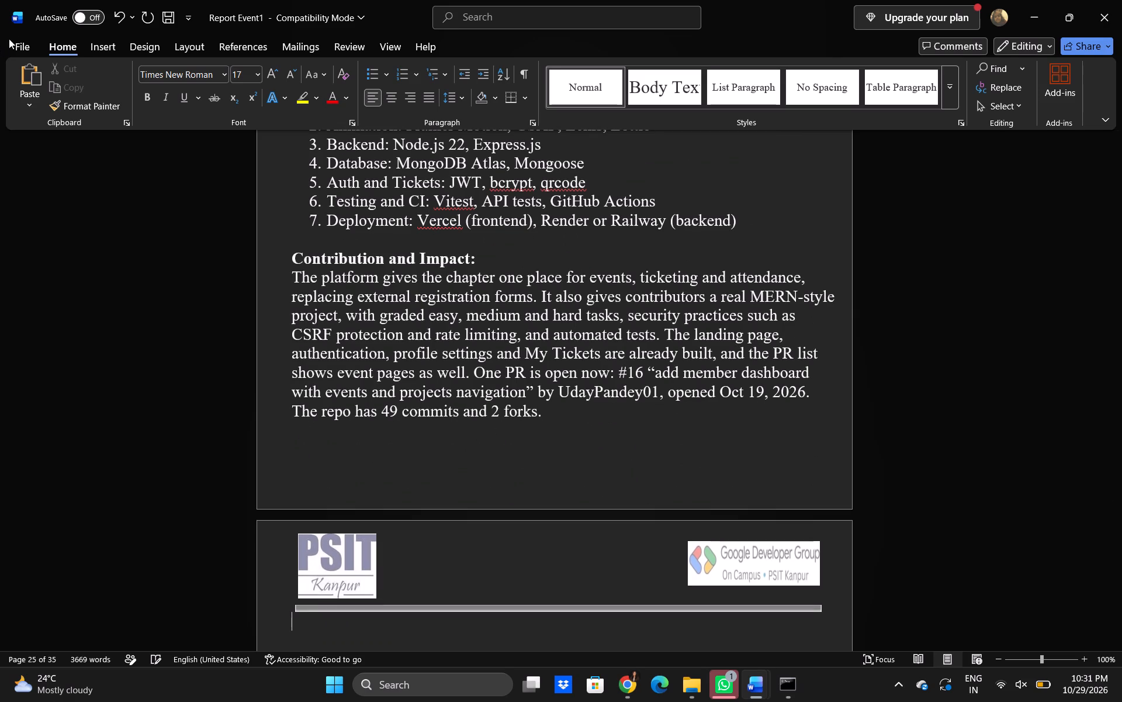
# Start inserting a picture from this device below the Community Website section's Contribution and Impact text.
pyautogui.click(79, 48)
pyautogui.click(91, 51)
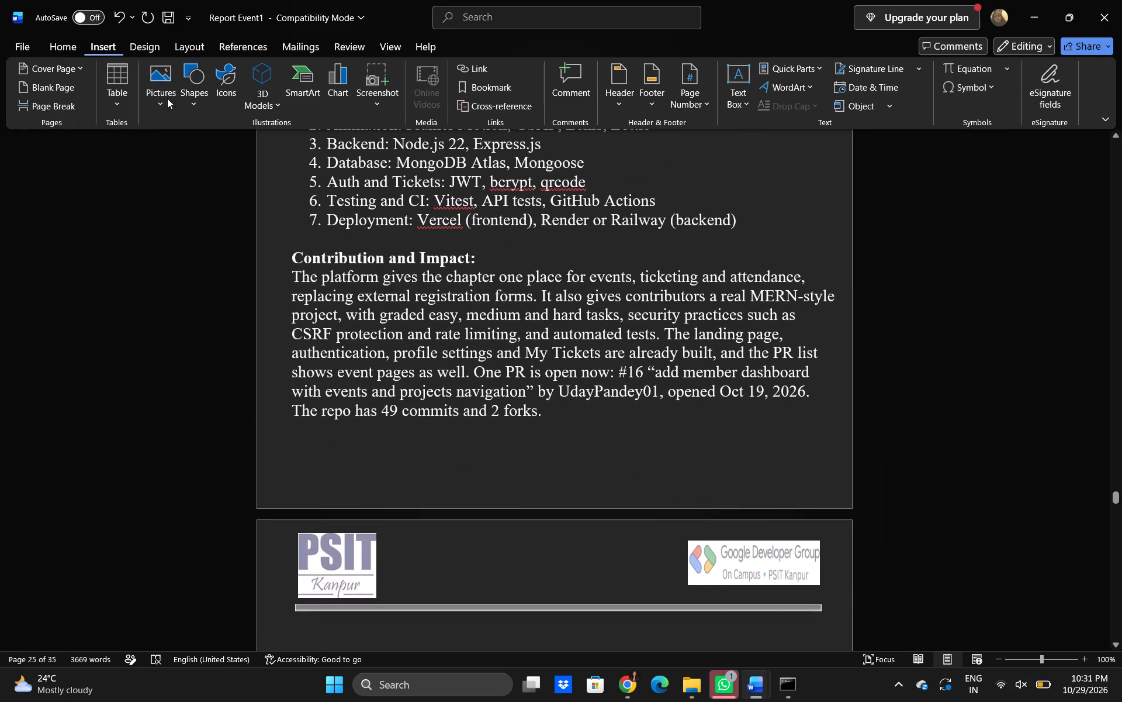
pyautogui.click(167, 97)
pyautogui.click(175, 143)
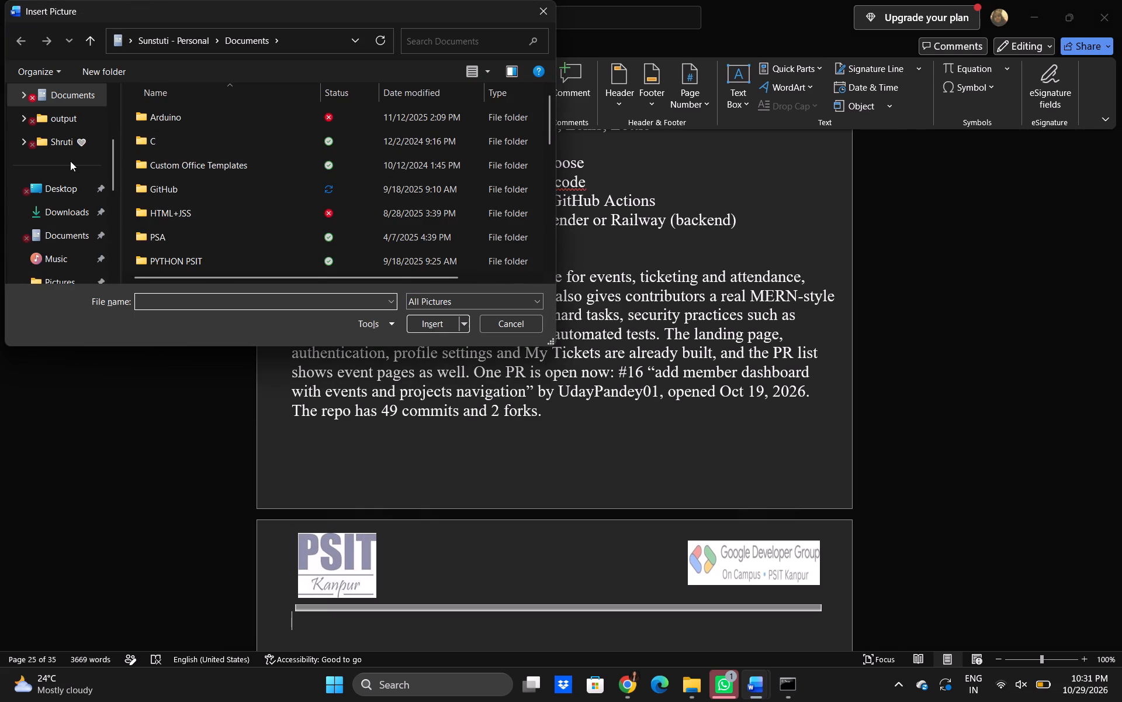
pyautogui.scroll(-1, 65, 216)
pyautogui.doubleClick(60, 124)
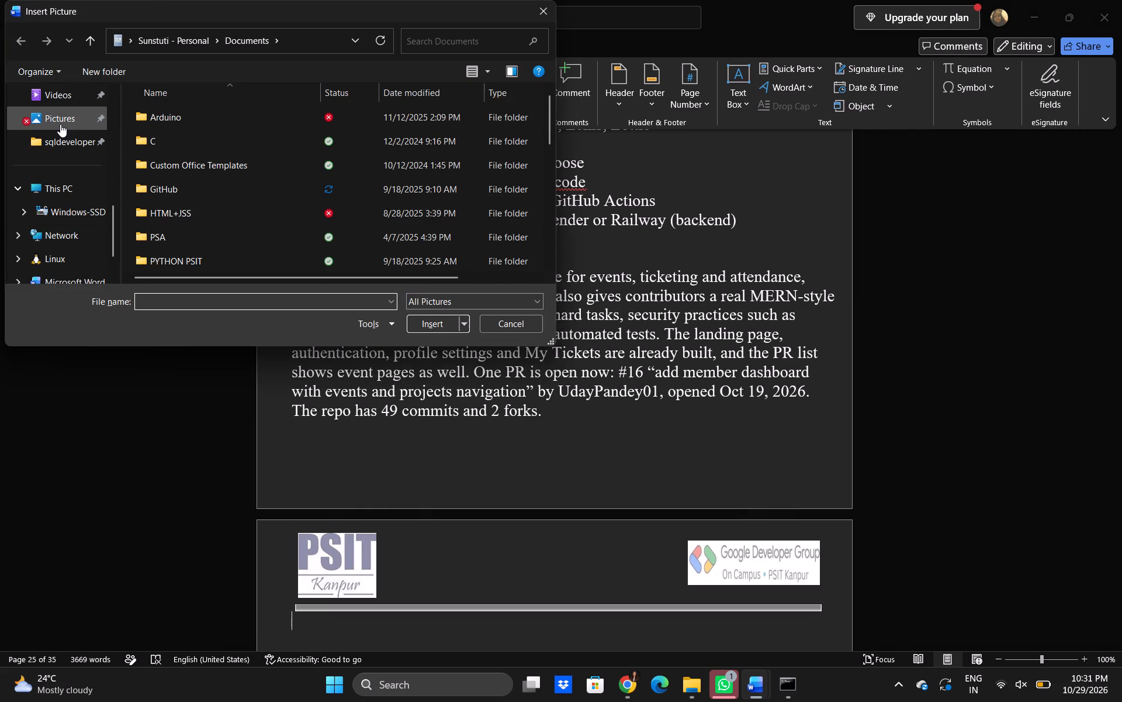
pyautogui.doubleClick(534, 137)
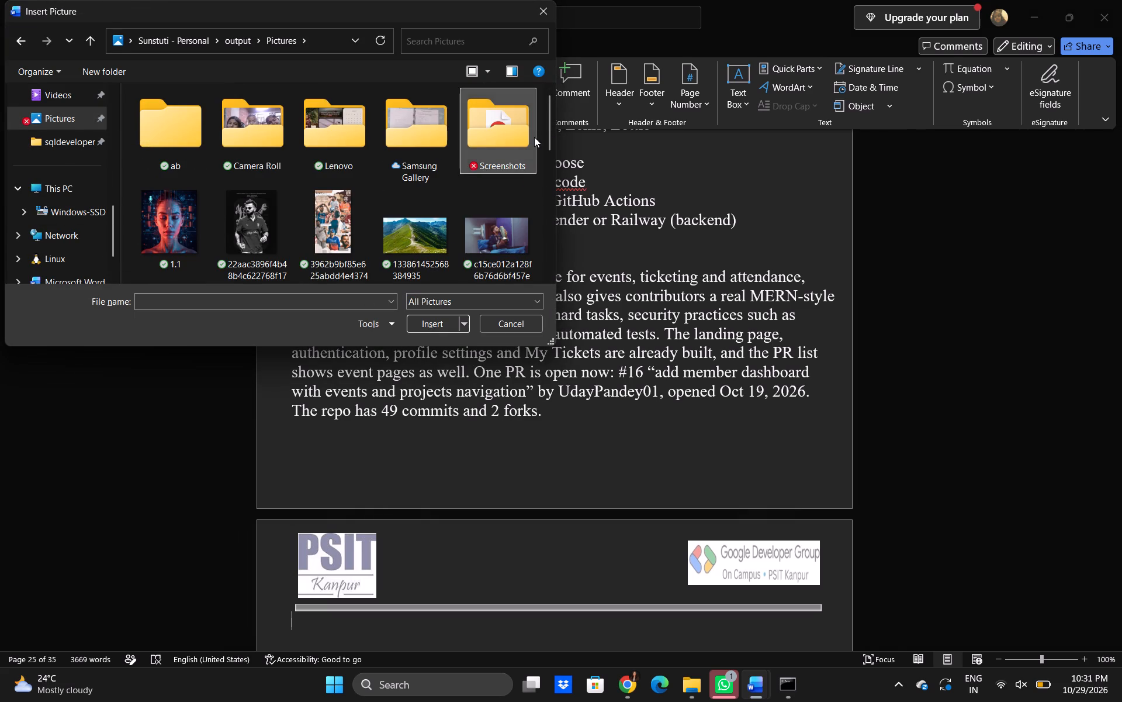
pyautogui.moveTo(548, 108); pyautogui.dragTo(544, 337)
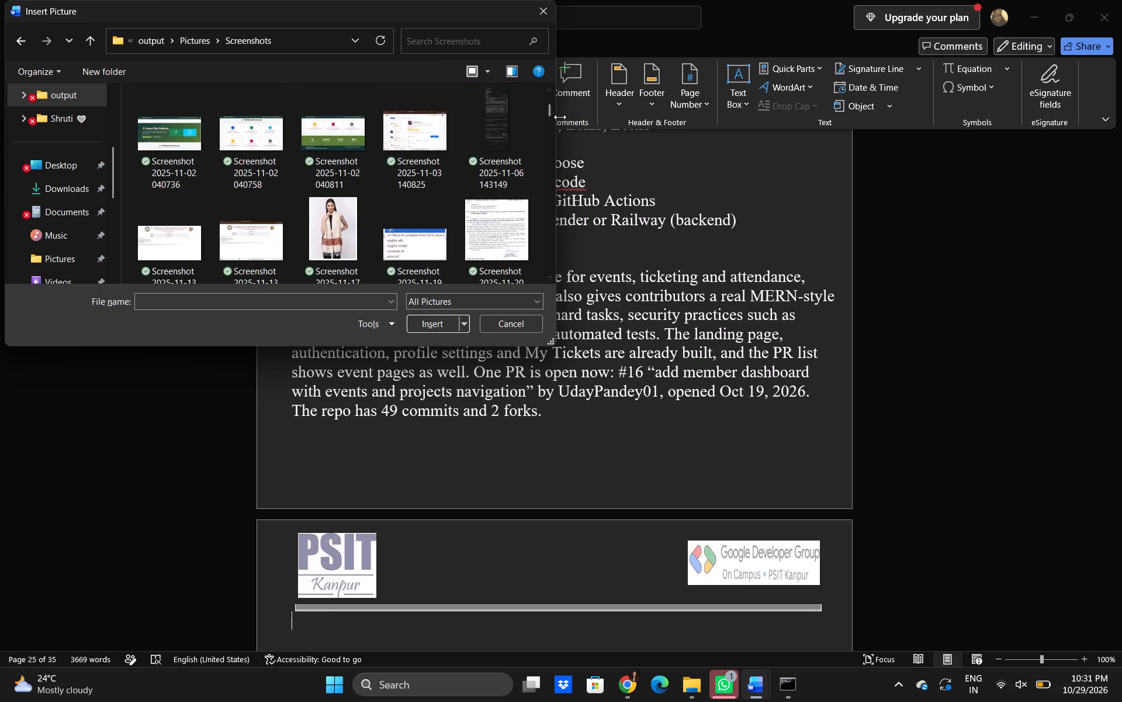
pyautogui.moveTo(552, 113); pyautogui.dragTo(553, 261)
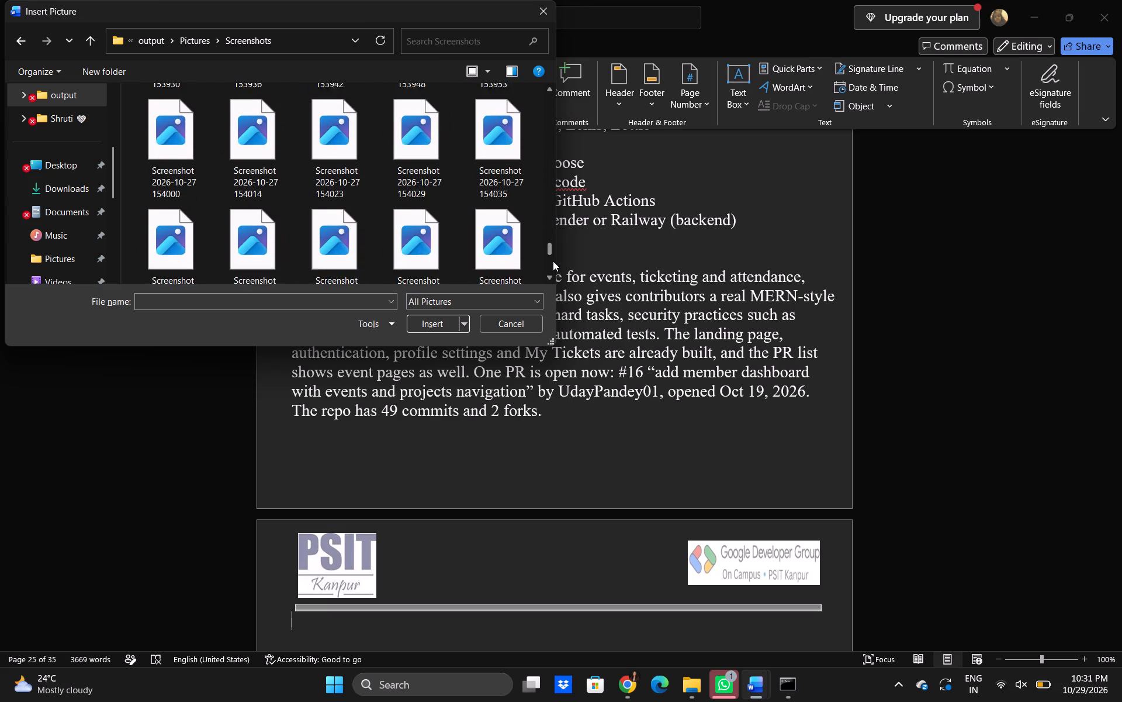
pyautogui.moveTo(553, 261); pyautogui.dragTo(553, 270)
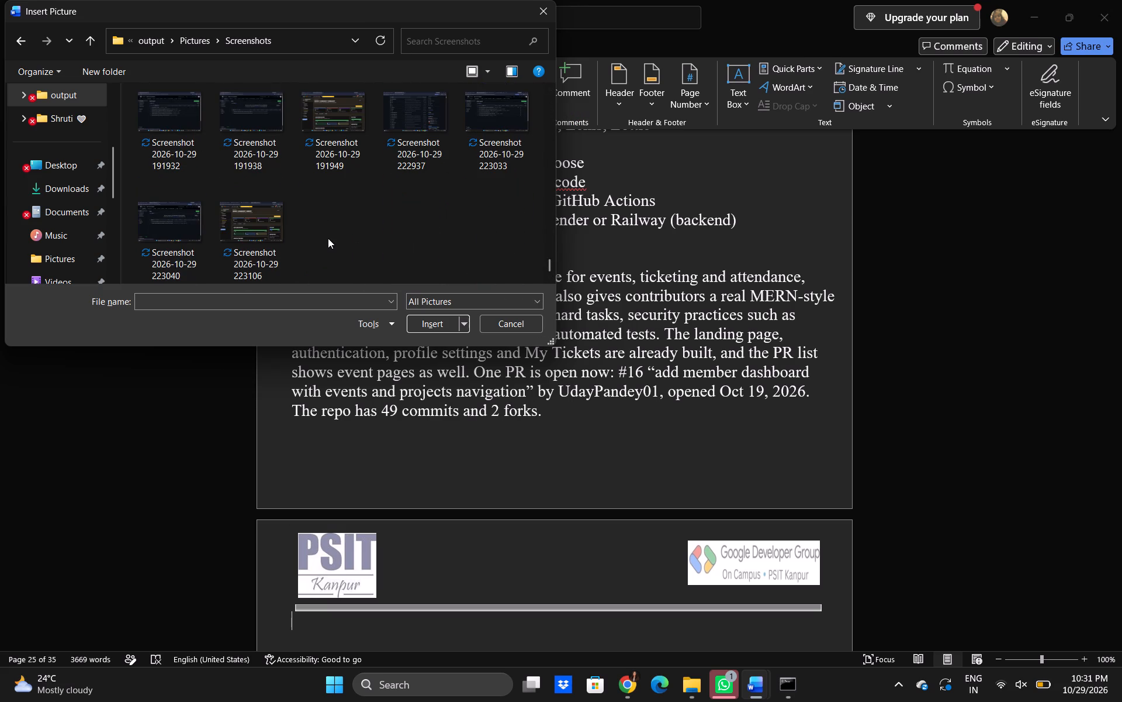
pyautogui.click(328, 238)
pyautogui.moveTo(410, 197); pyautogui.dragTo(489, 127)
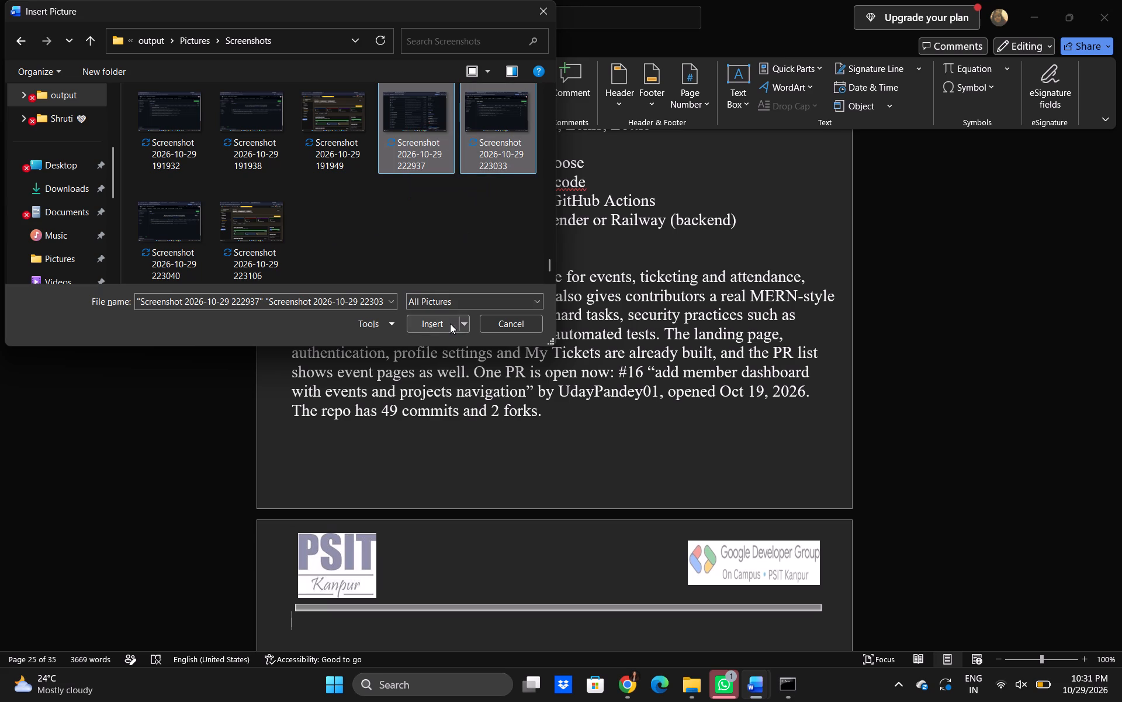
pyautogui.click(450, 324)
# Reduce the height of the inserted repository main page screenshot to about 4.59", keeping its width.
pyautogui.scroll(5, 450, 324)
pyautogui.click(520, 290)
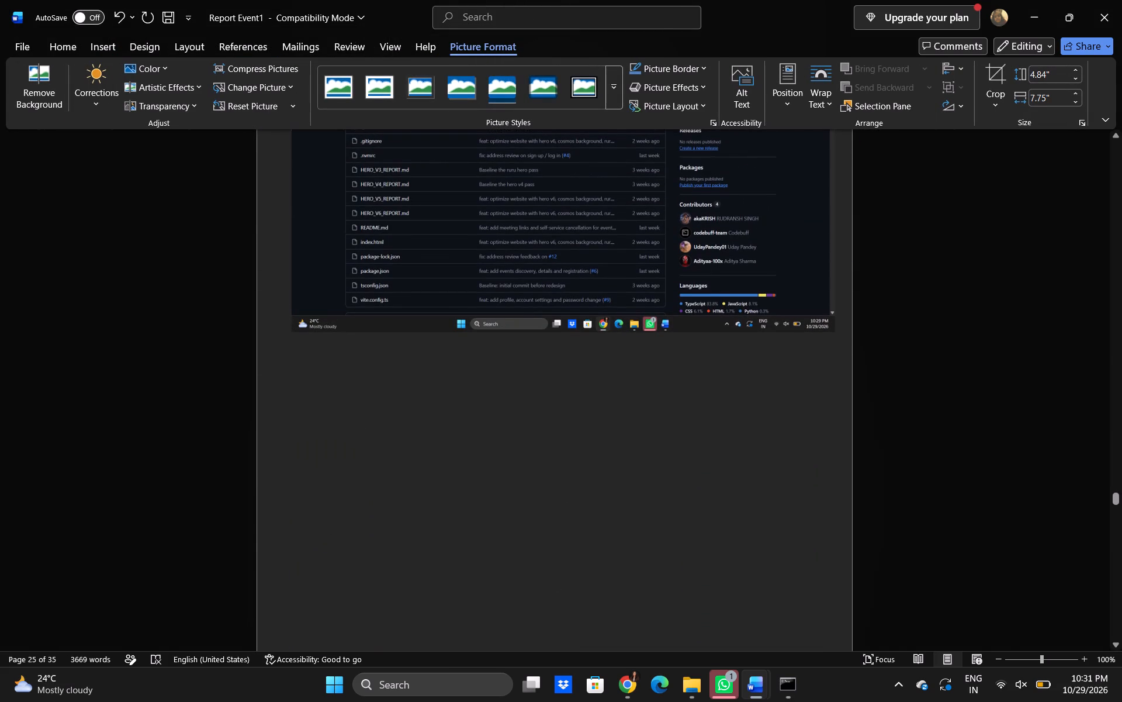
pyautogui.moveTo(565, 332); pyautogui.dragTo(563, 319)
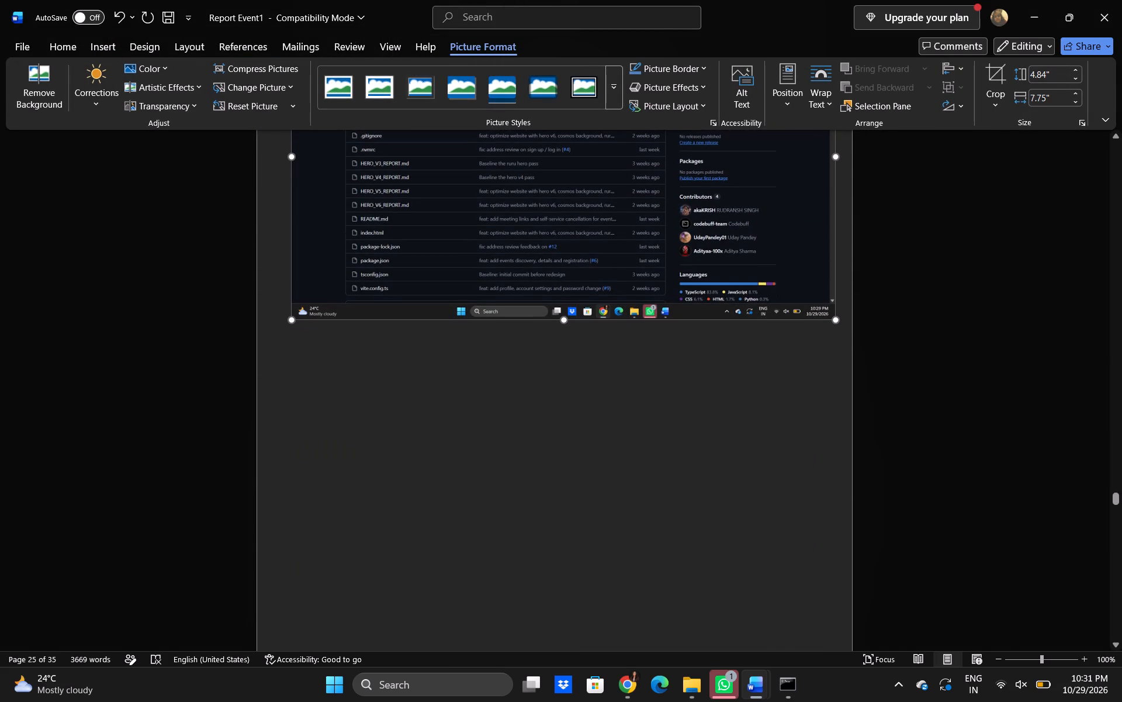
pyautogui.moveTo(563, 319); pyautogui.dragTo(562, 321)
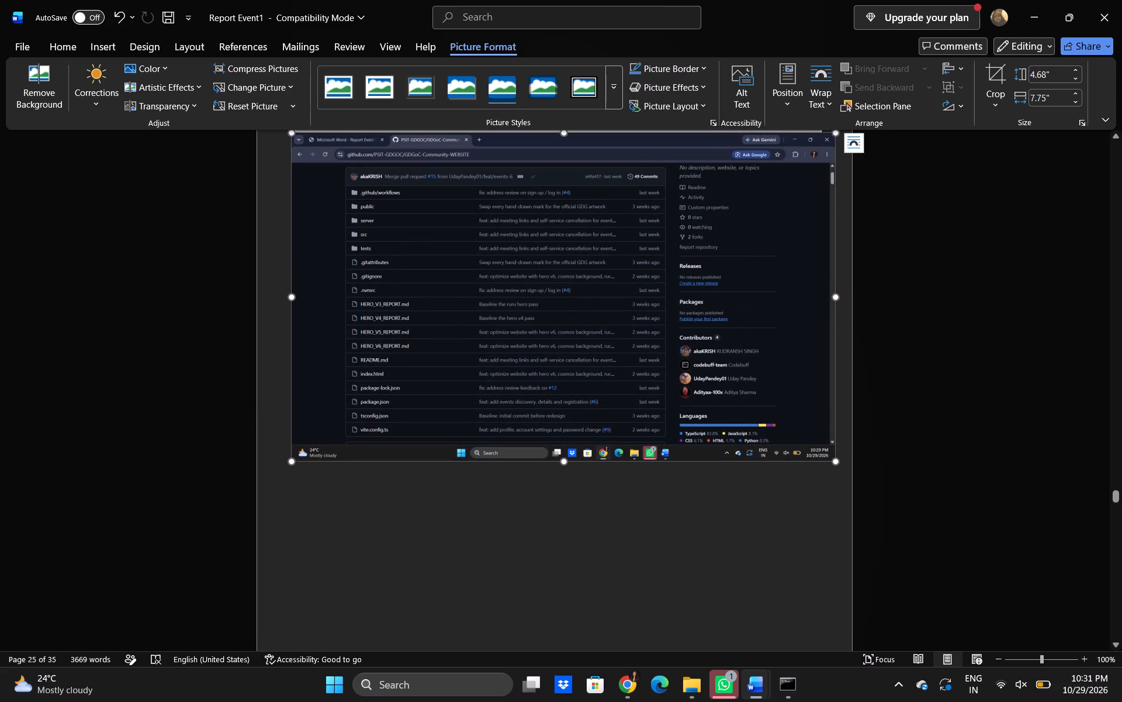
pyautogui.moveTo(560, 458); pyautogui.dragTo(559, 455)
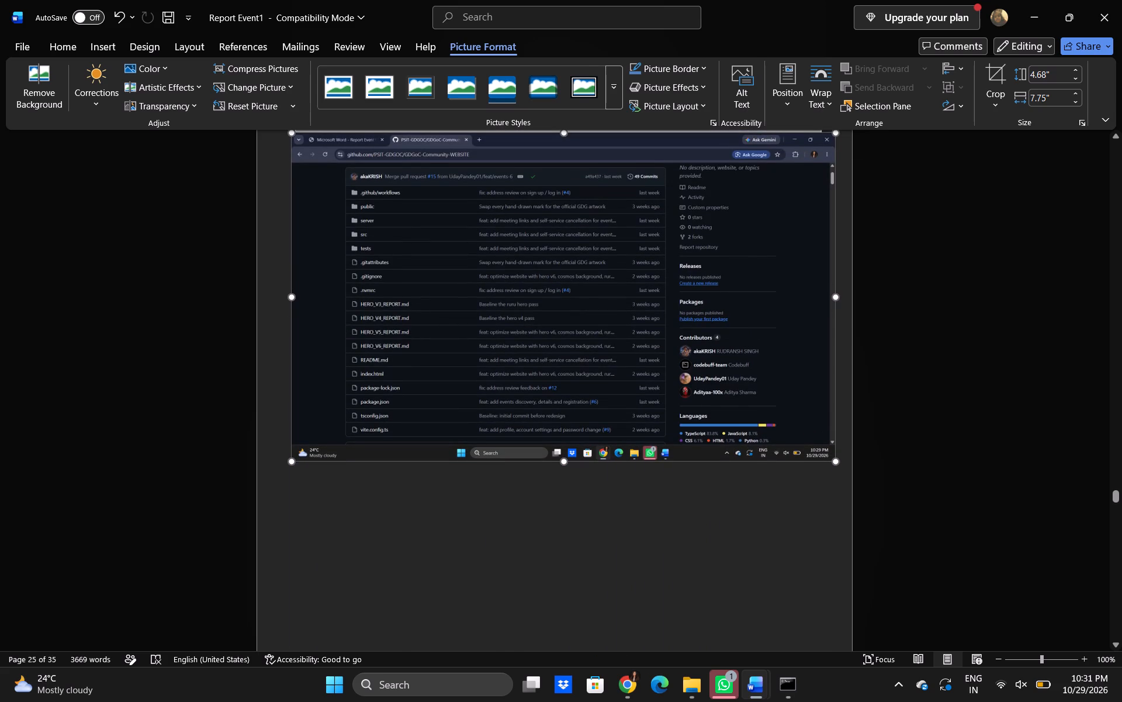
pyautogui.moveTo(559, 455); pyautogui.dragTo(559, 452)
pyautogui.scroll(-3, 559, 452)
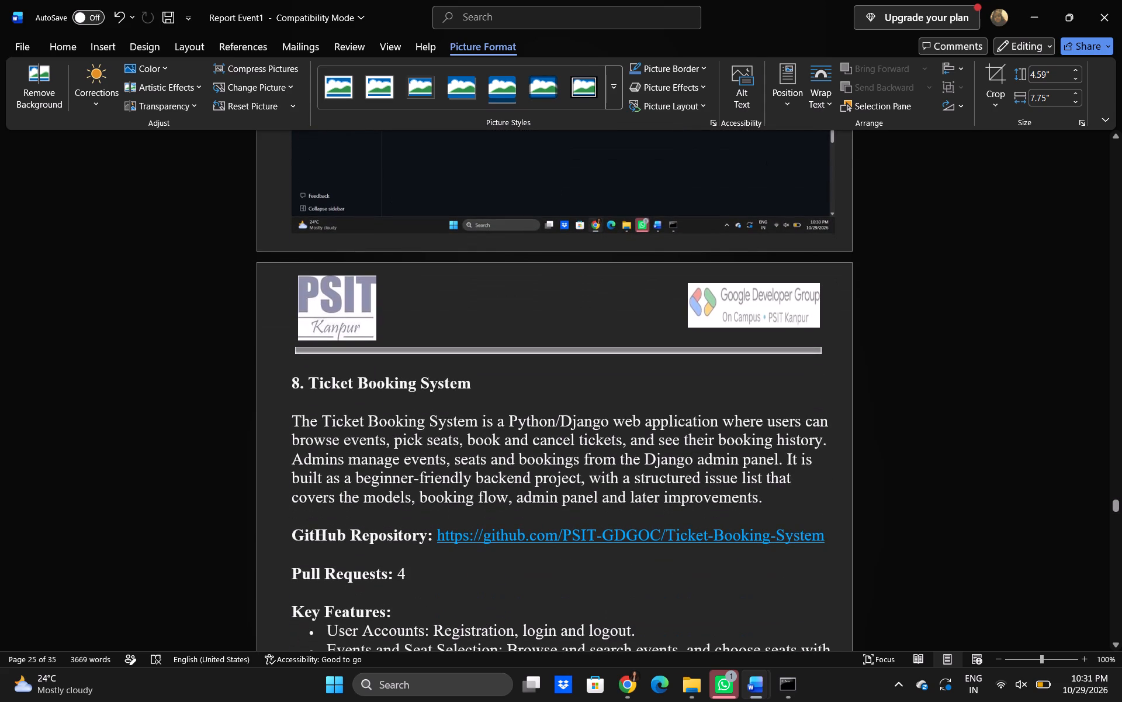
pyautogui.click(837, 222)
pyautogui.press('Return')
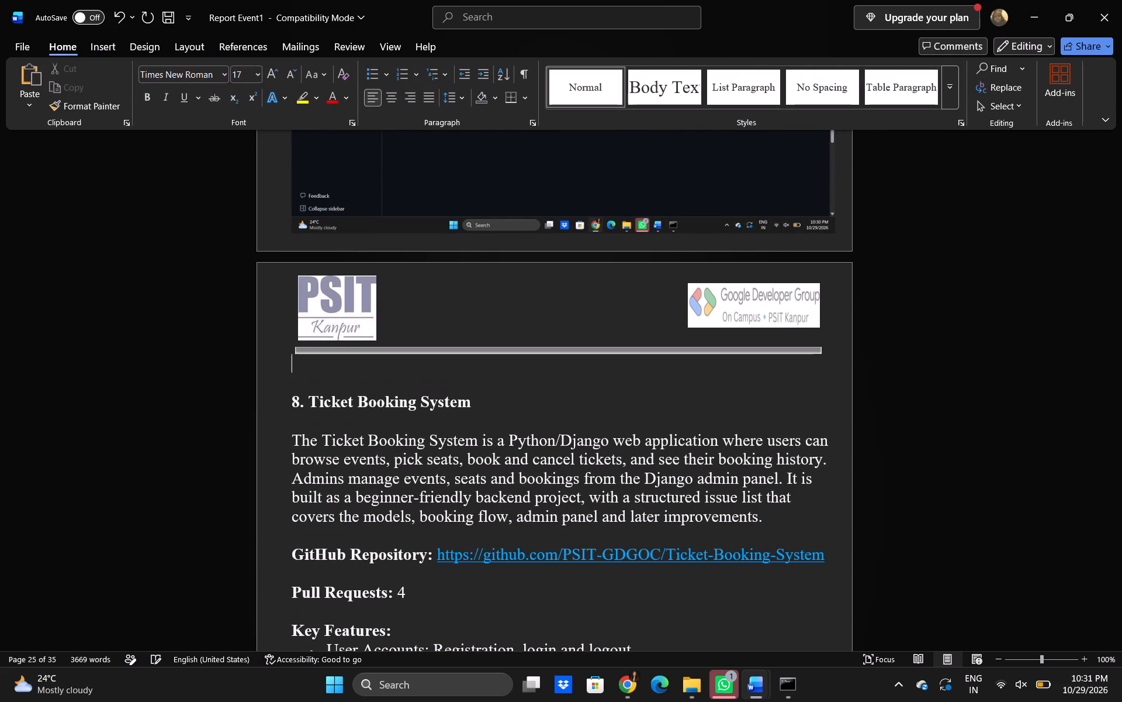
pyautogui.click(98, 53)
pyautogui.click(152, 108)
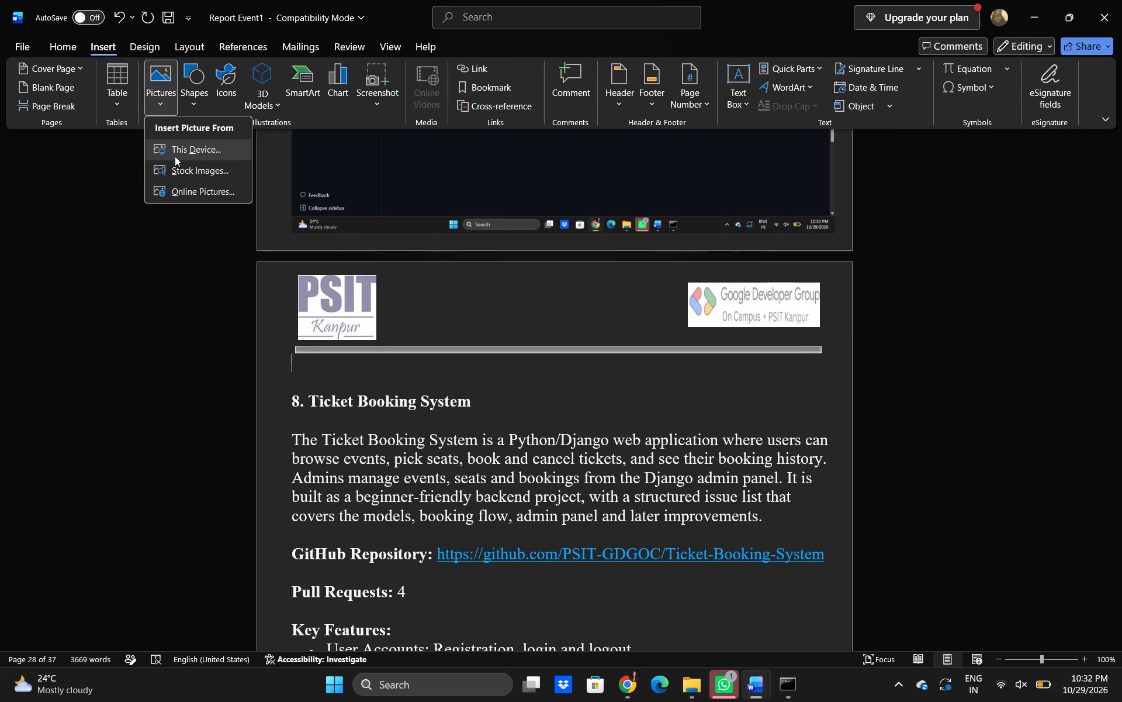
pyautogui.click(175, 156)
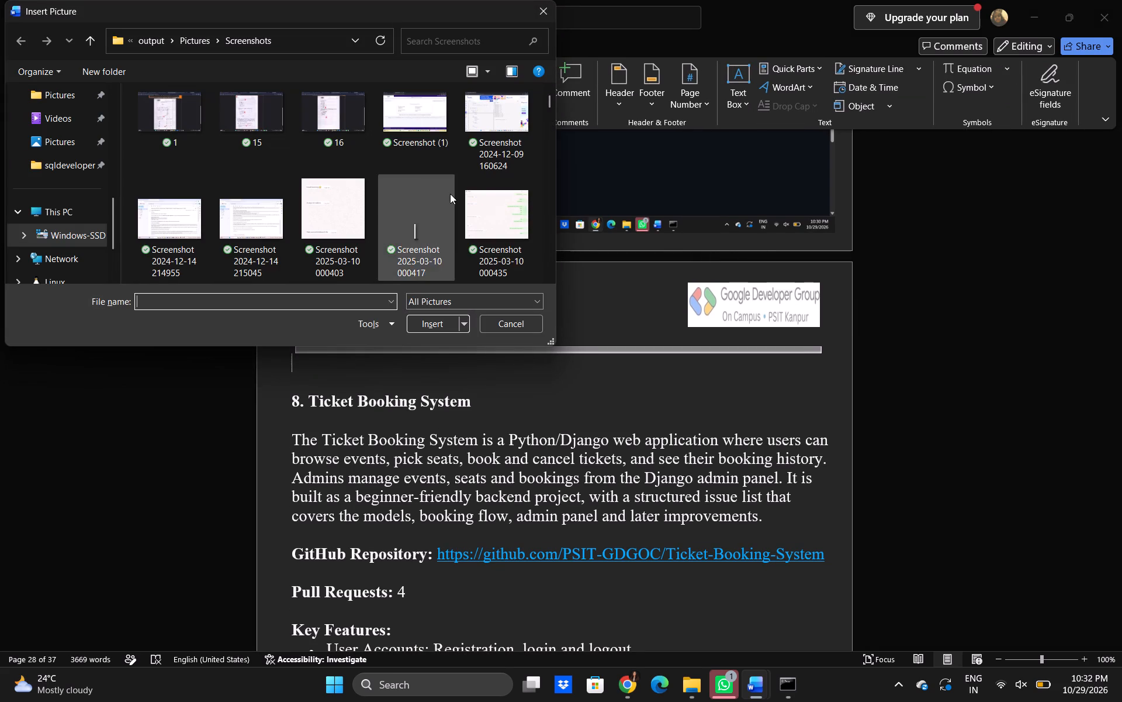
pyautogui.moveTo(552, 105); pyautogui.dragTo(551, 259)
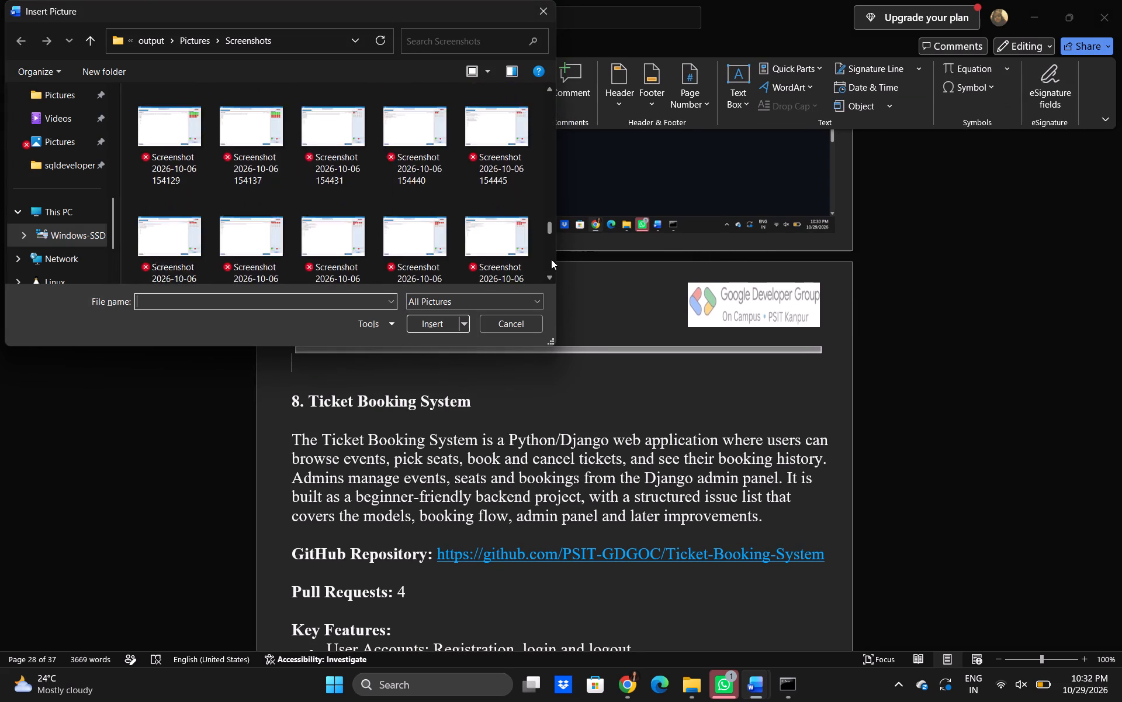
pyautogui.moveTo(551, 259); pyautogui.dragTo(550, 292)
pyautogui.moveTo(347, 228); pyautogui.dragTo(175, 243)
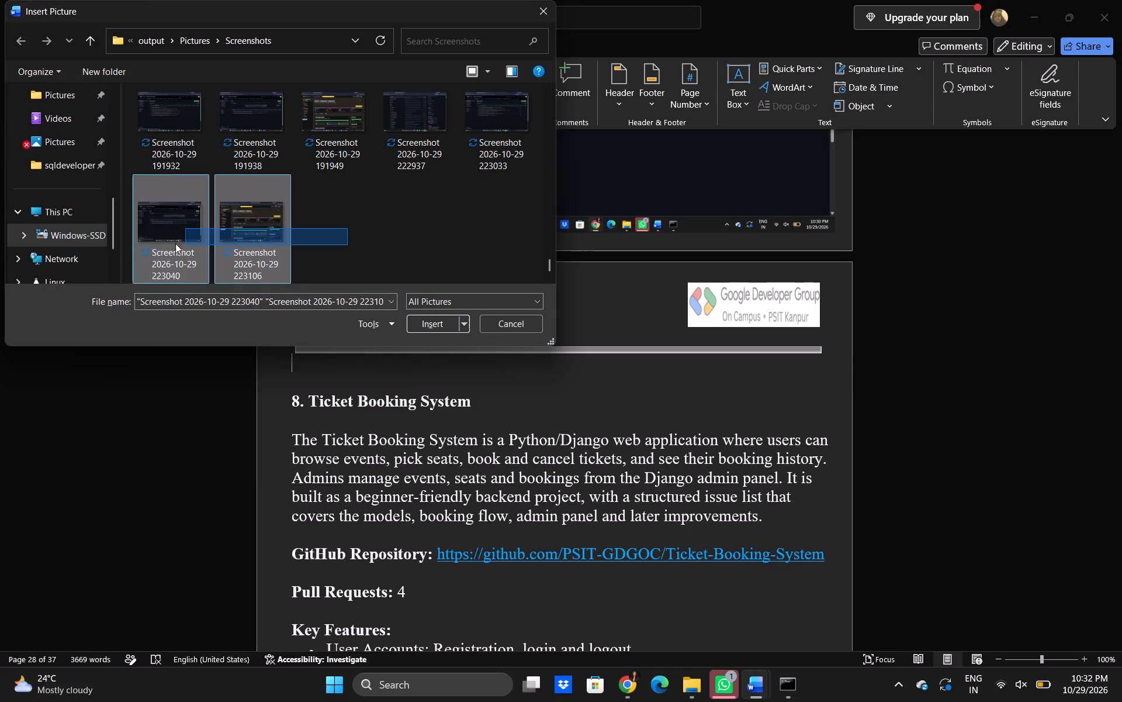
pyautogui.moveTo(175, 243); pyautogui.dragTo(143, 243)
pyautogui.click(442, 326)
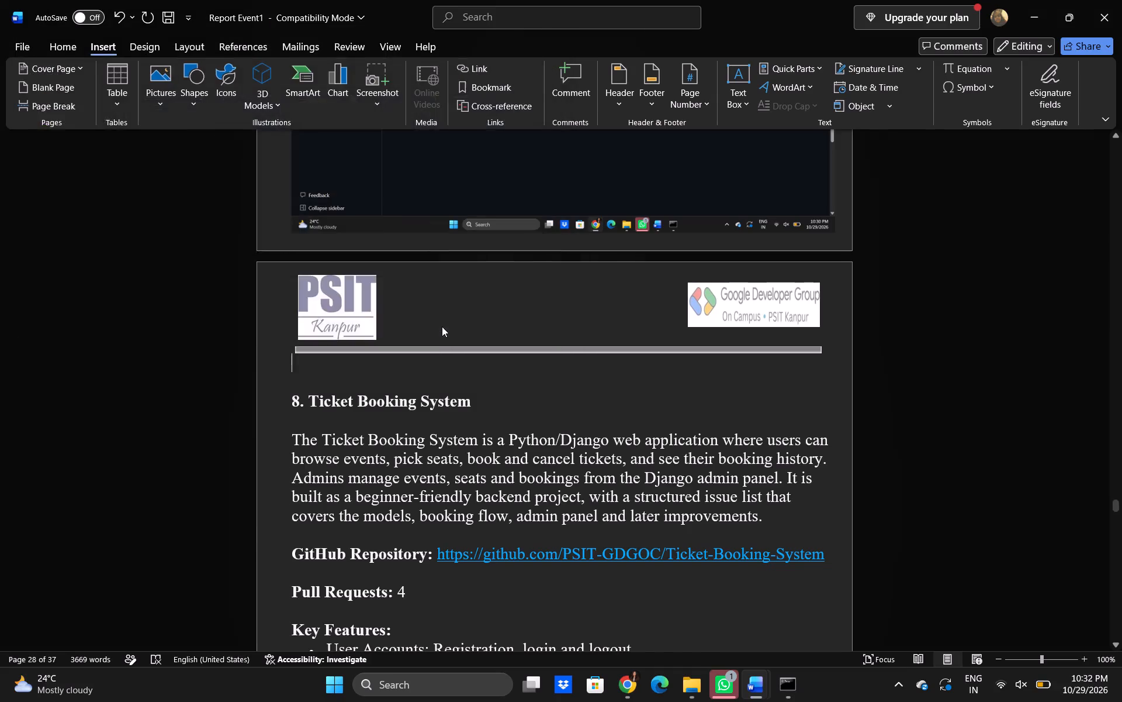
# Reduce the height of the open issues screenshot to about 4.63", keeping its width.
pyautogui.scroll(3, 483, 360)
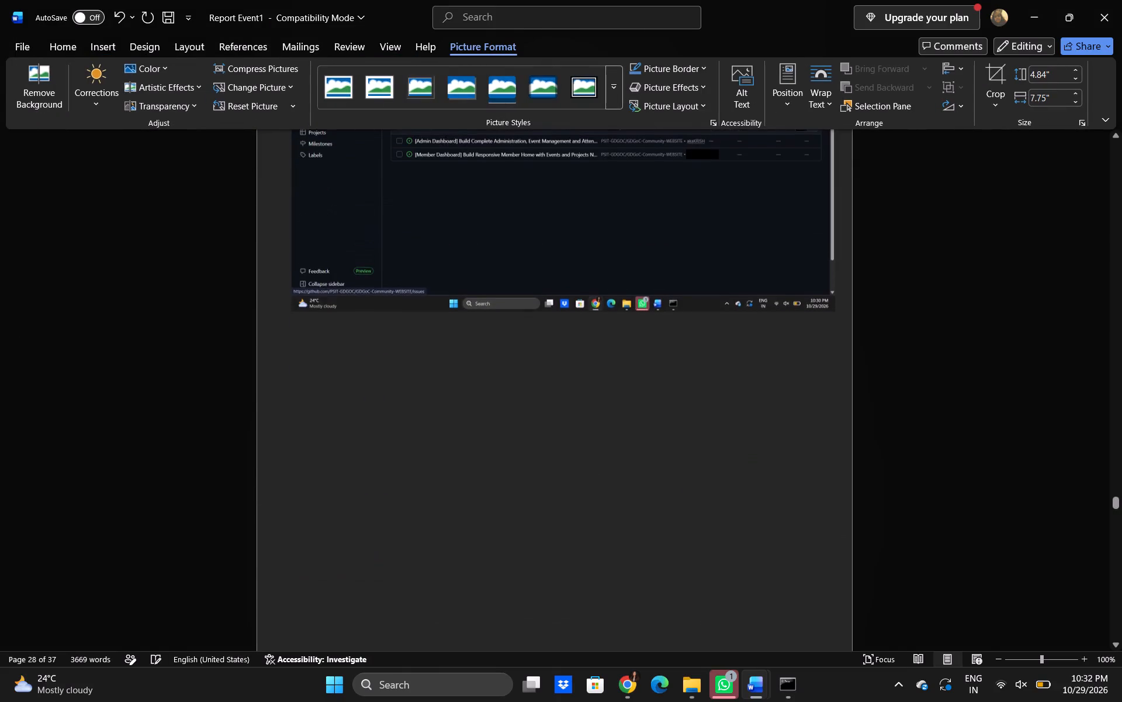
pyautogui.click(494, 264)
pyautogui.click(494, 264)
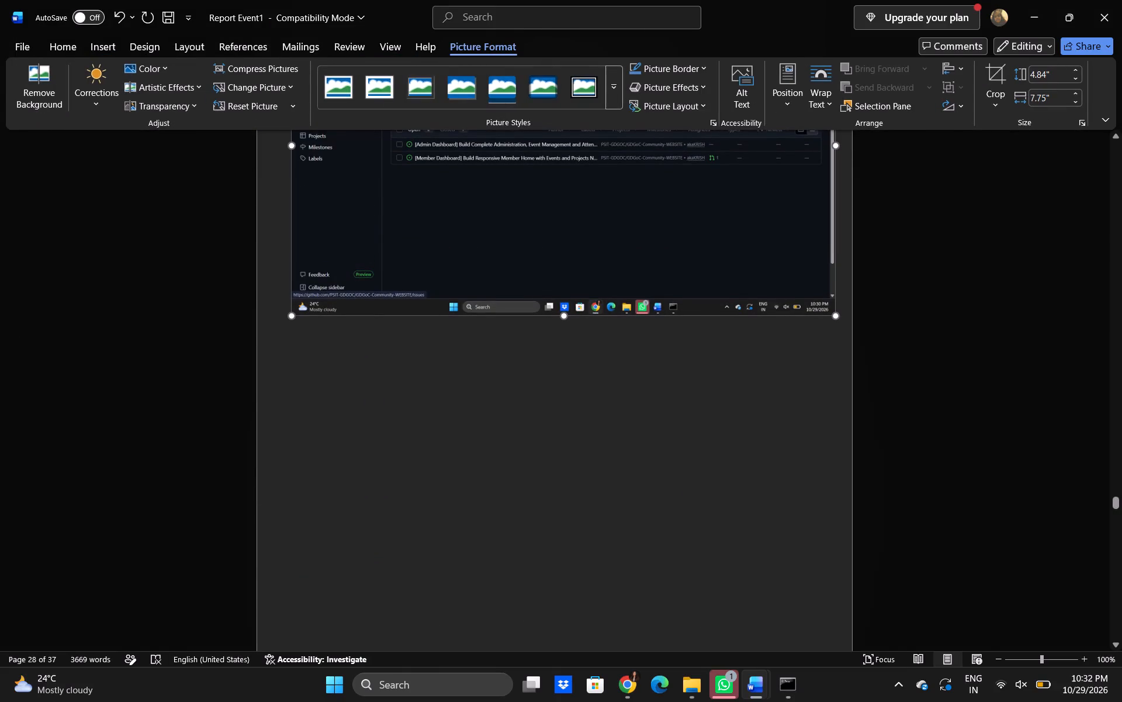
pyautogui.moveTo(564, 316); pyautogui.dragTo(563, 306)
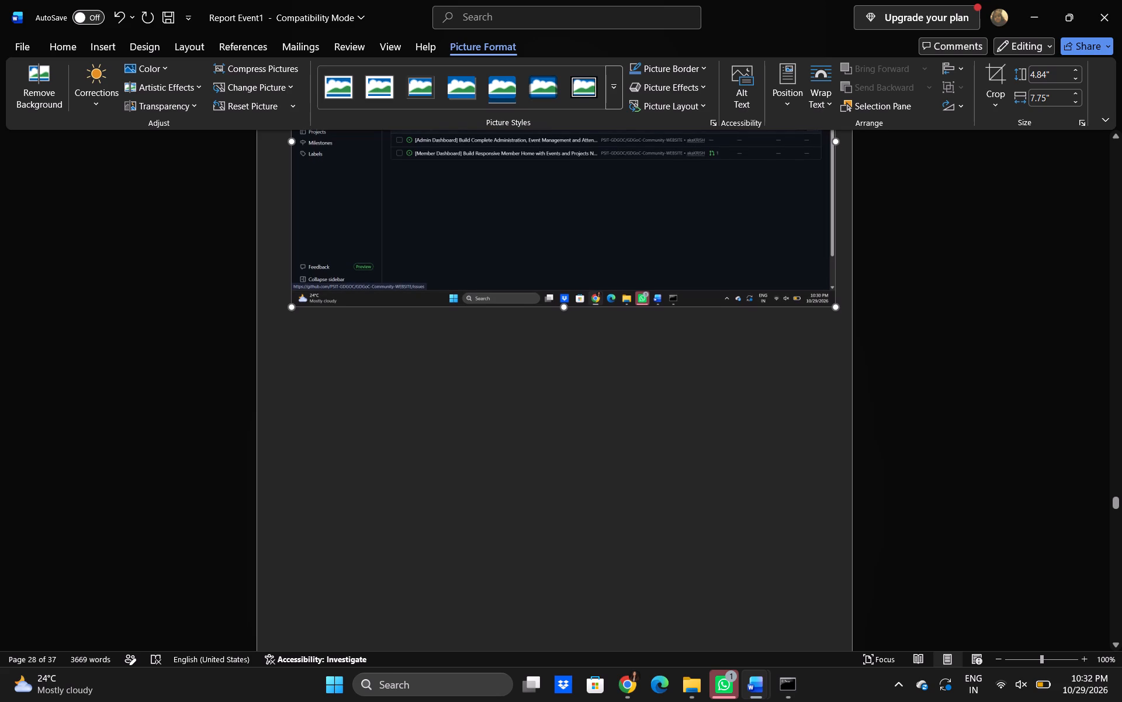
pyautogui.moveTo(563, 306); pyautogui.dragTo(562, 302)
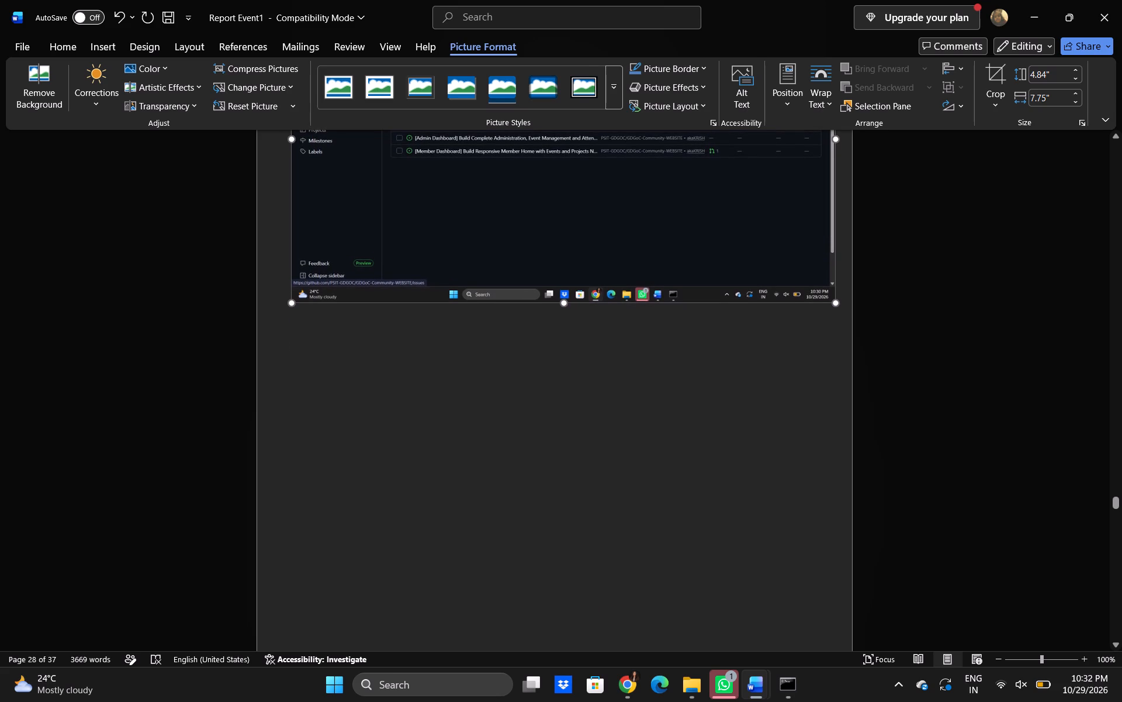
pyautogui.moveTo(562, 302); pyautogui.dragTo(562, 300)
# Add a blank line after the Contribution and Impact paragraph of section 8, Ticket Booking System.
pyautogui.scroll(-5, 586, 465)
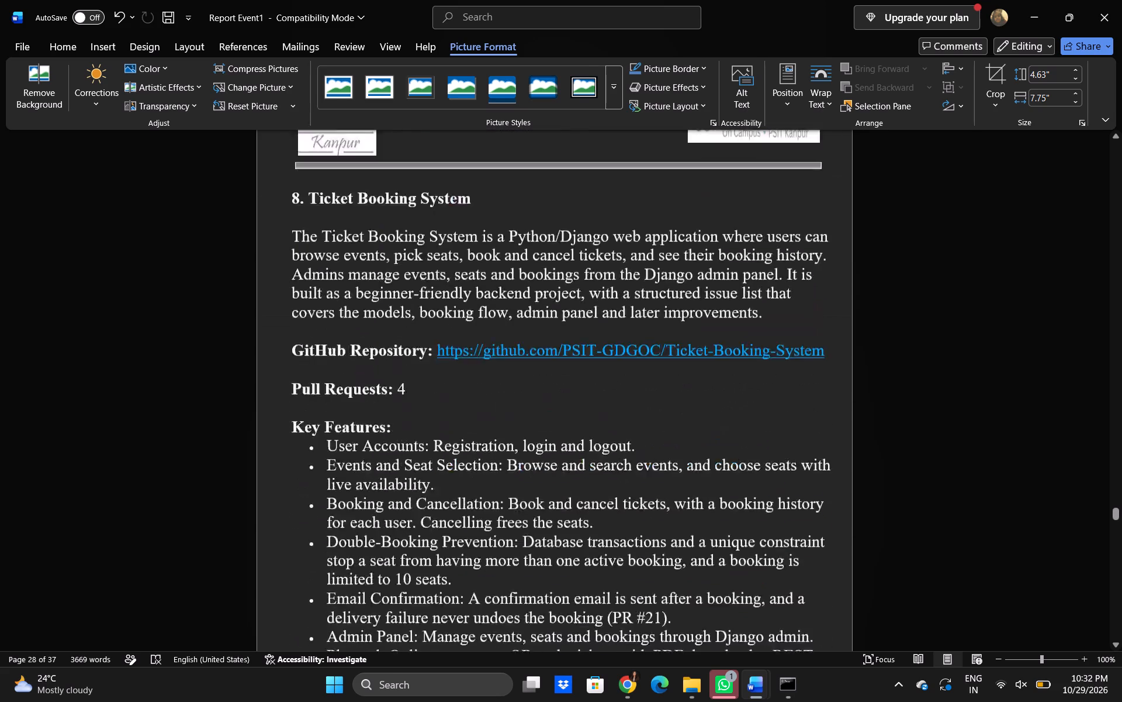
pyautogui.scroll(-9, 586, 465)
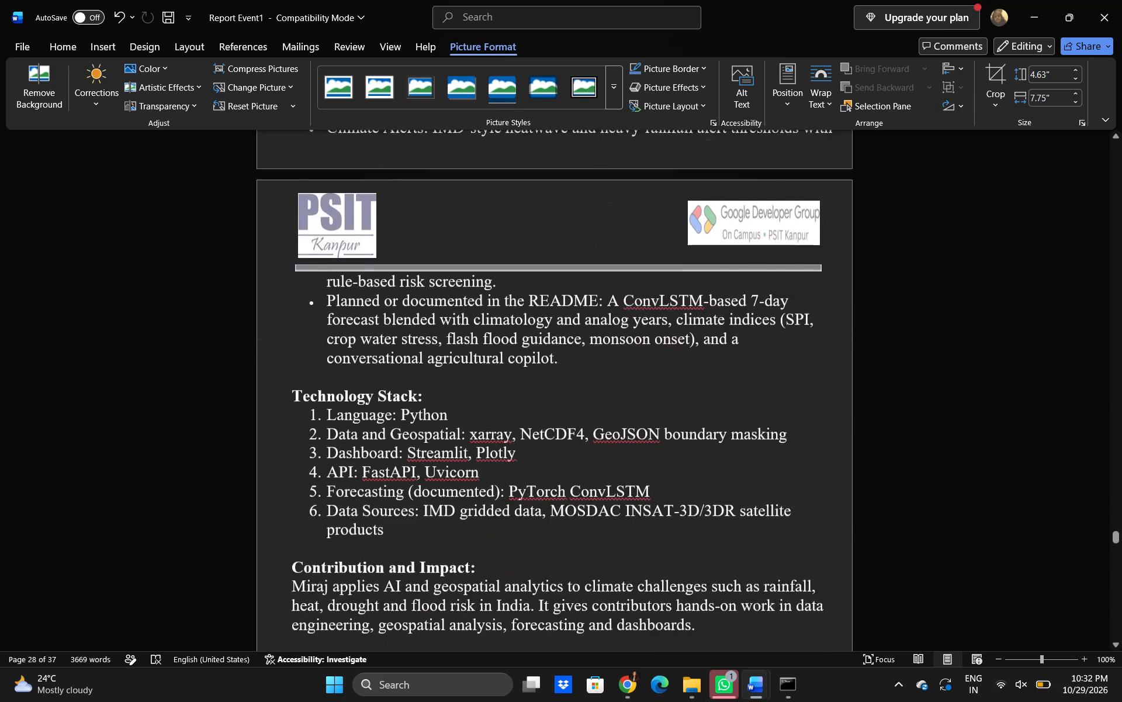
pyautogui.scroll(9, 586, 465)
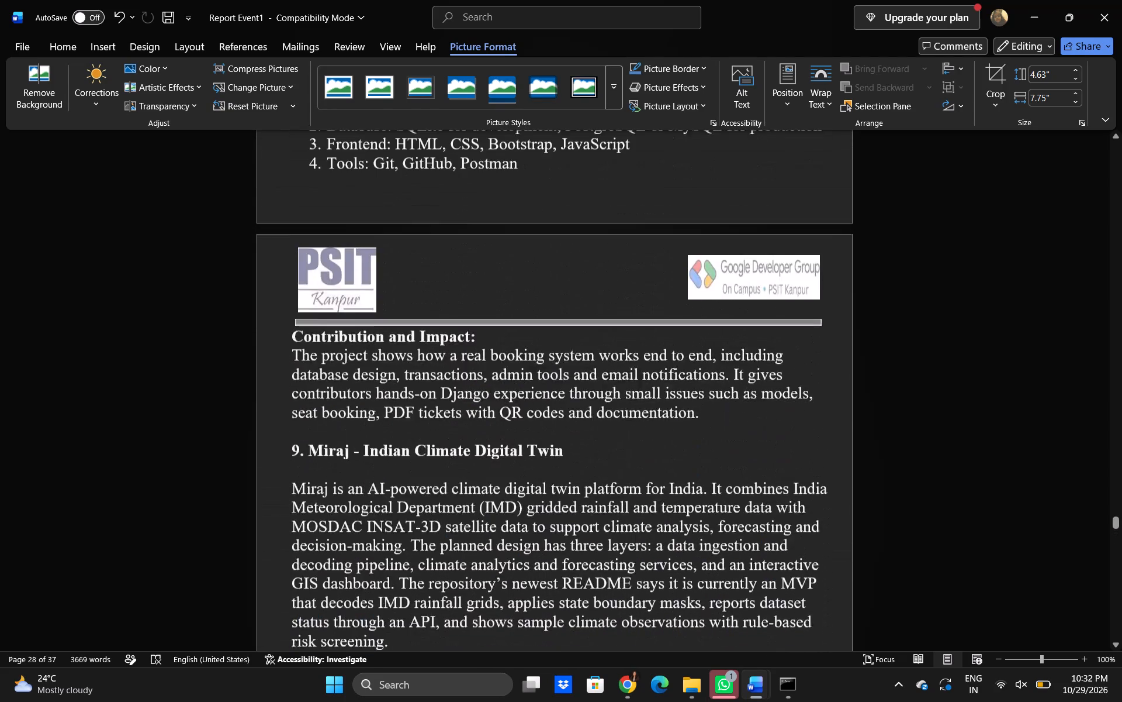
pyautogui.scroll(1, 586, 465)
pyautogui.click(716, 577)
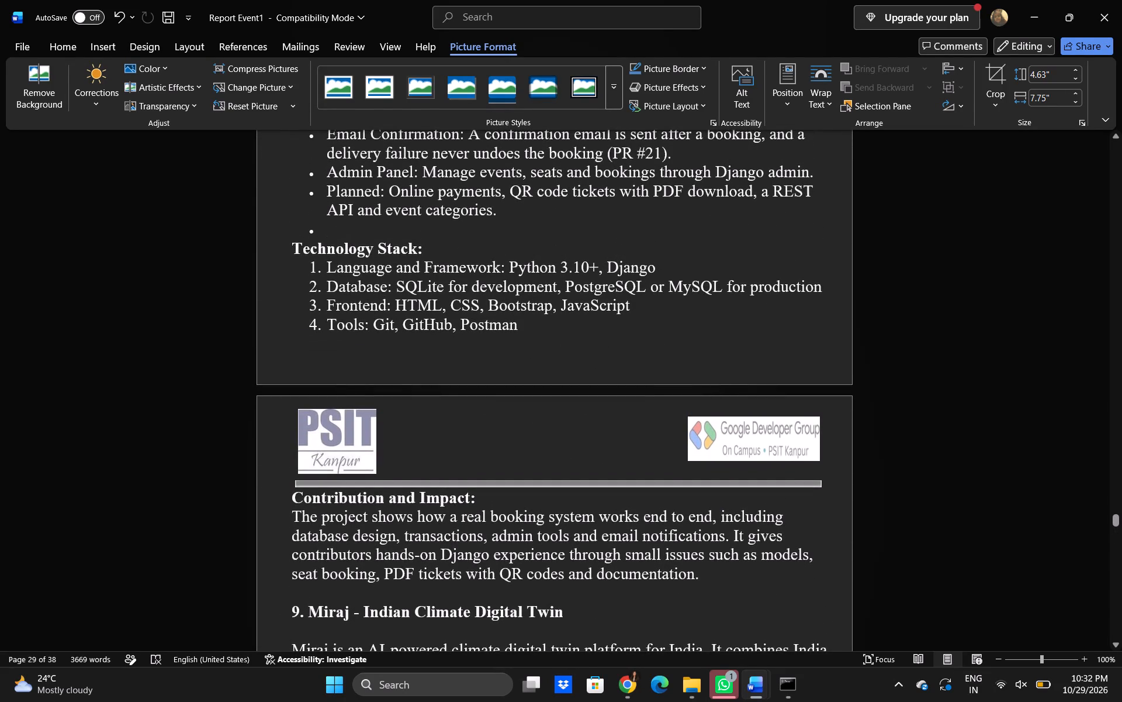
pyautogui.press('Return')
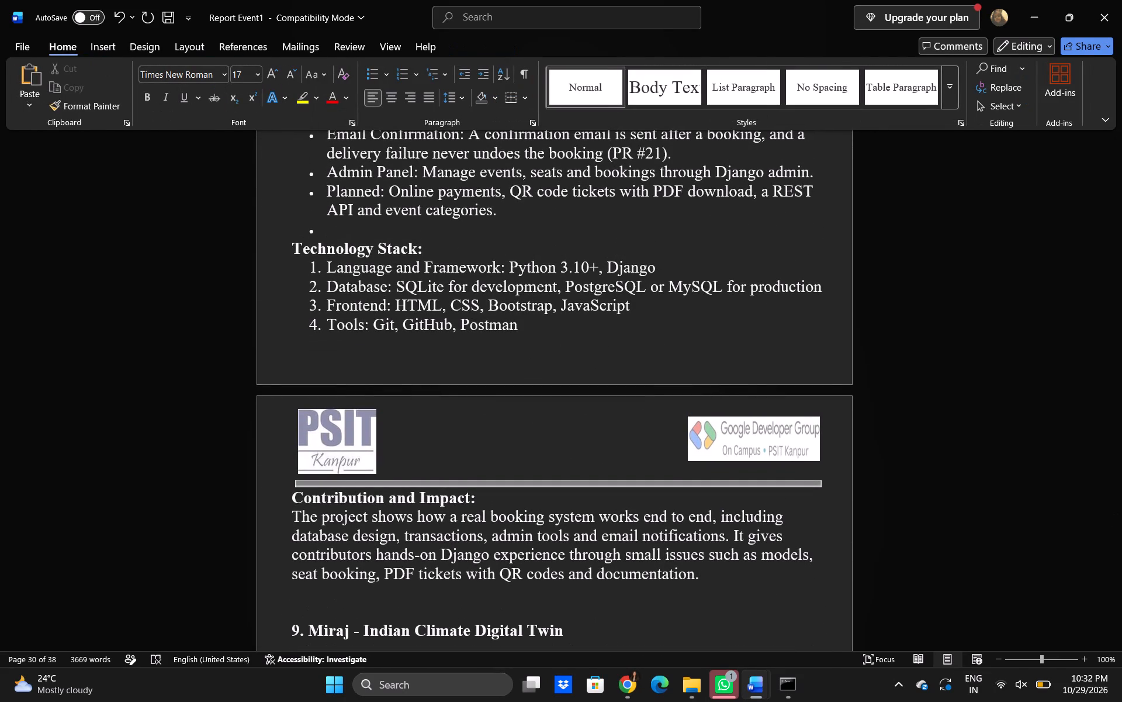
# Switch to Chrome and open the PSIT-GDGOC organisation page on GitHub in place of the open issues page.
pyautogui.hotkey('alt', 'Tab')
pyautogui.hotkey('alt', 'Tab')
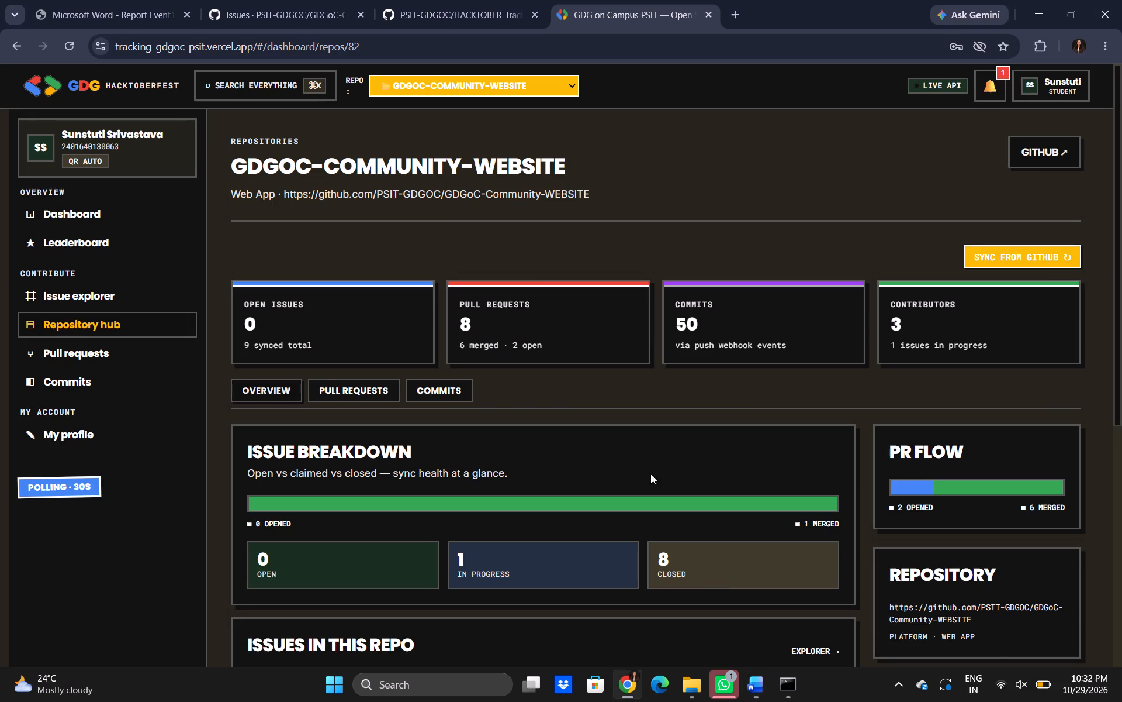
pyautogui.click(343, 0)
pyautogui.click(410, 46)
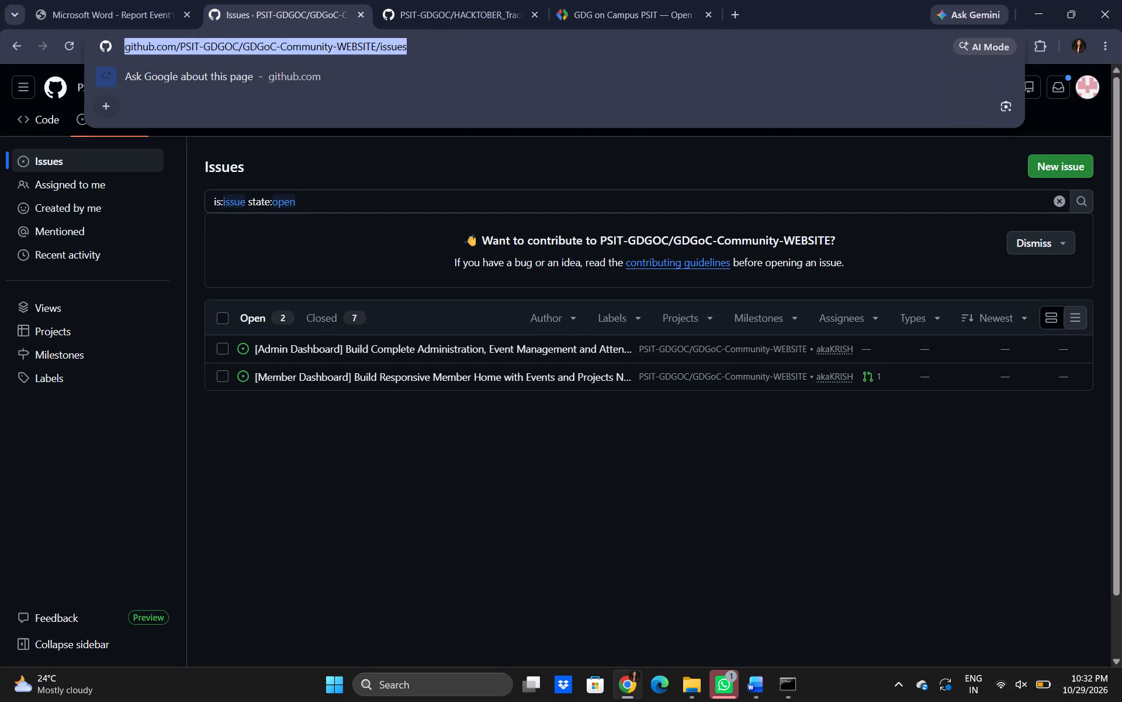
pyautogui.press('Right')
pyautogui.hotkey('ctrl', 'BackSpace')
pyautogui.hotkey('ctrl', 'BackSpace')
pyautogui.hotkey('ctrl', 'BackSpace')
pyautogui.hotkey('ctrl', 'BackSpace')
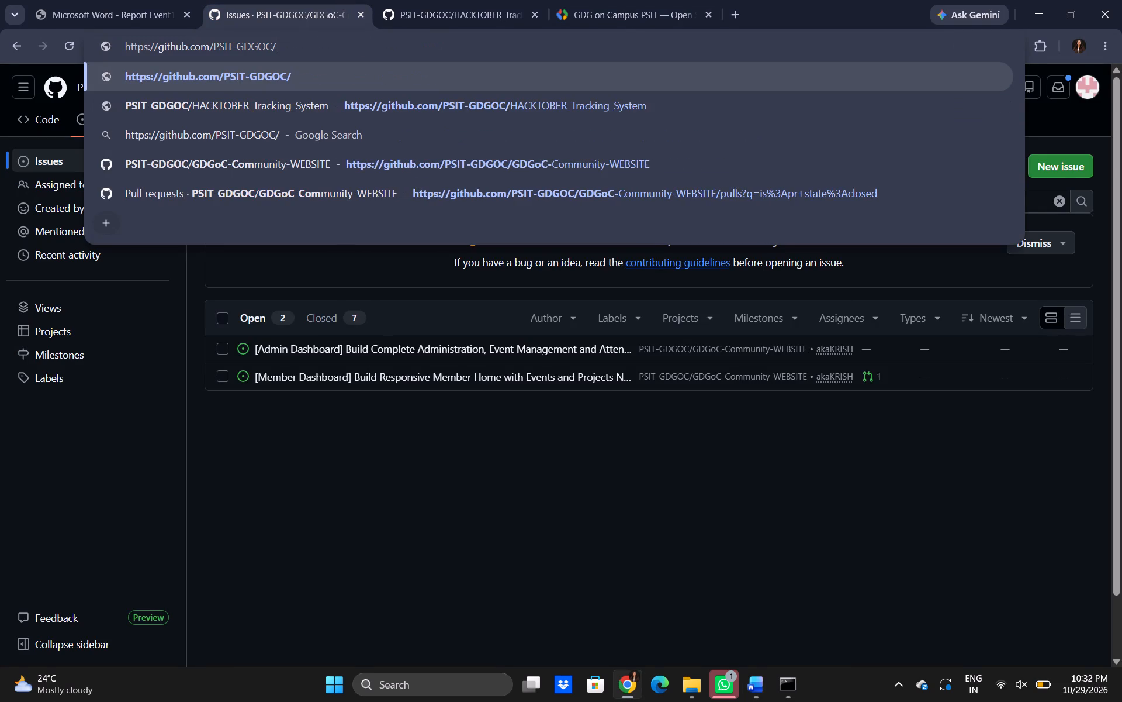
pyautogui.press('Return')
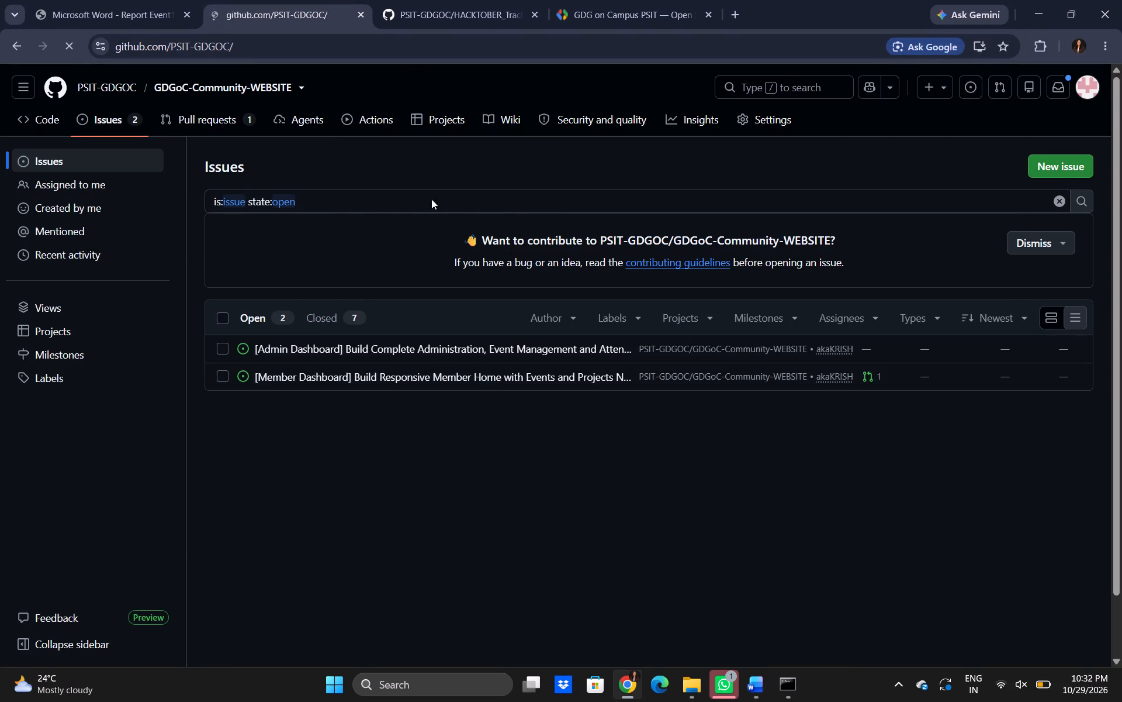
# Open the Ticket-Booking-System repository from the organisation's repository list.
pyautogui.scroll(-15, 446, 464)
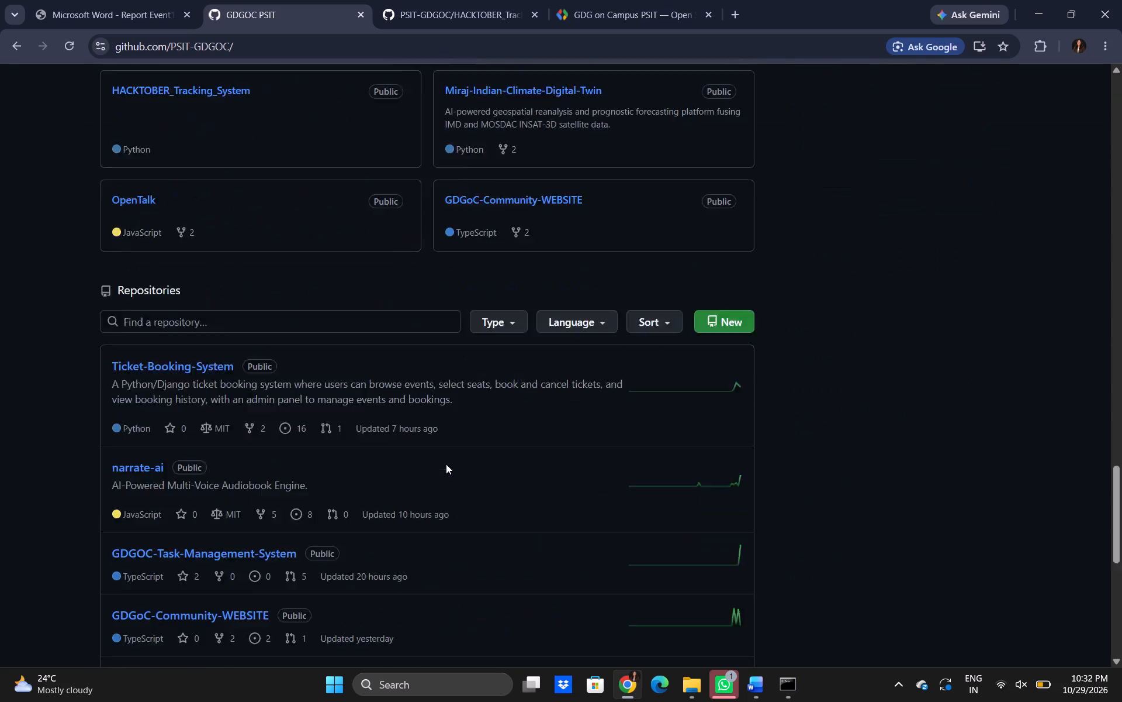
pyautogui.scroll(-1, 446, 464)
pyautogui.scroll(1, 275, 420)
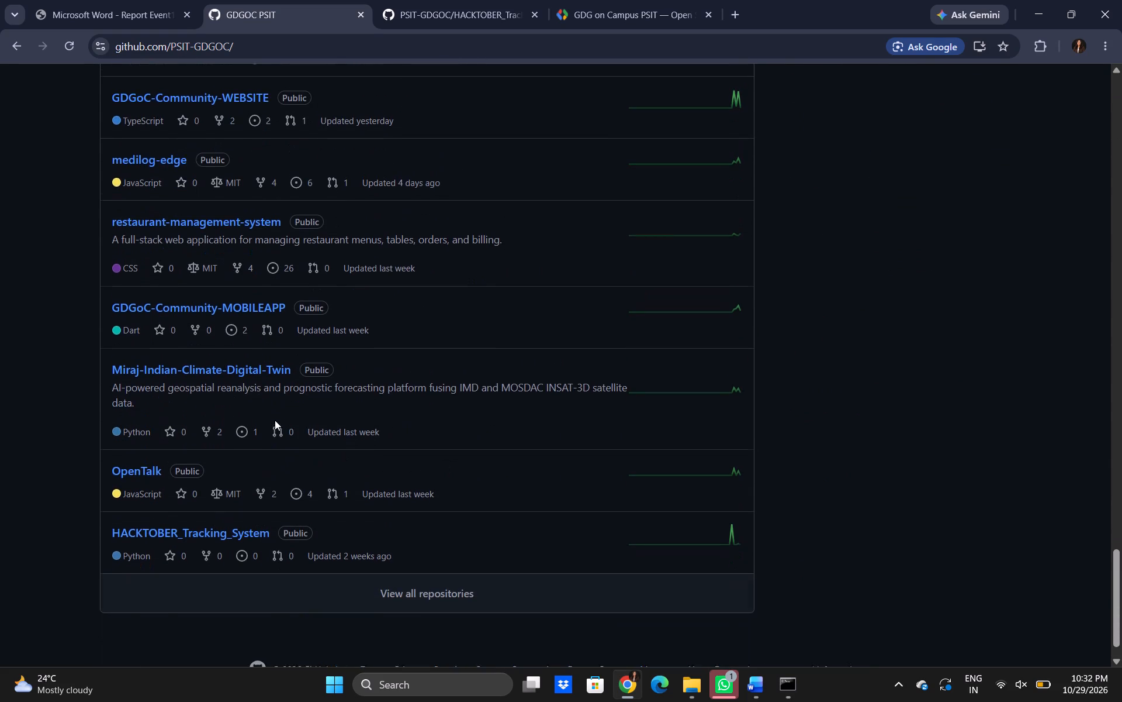
pyautogui.scroll(6, 275, 420)
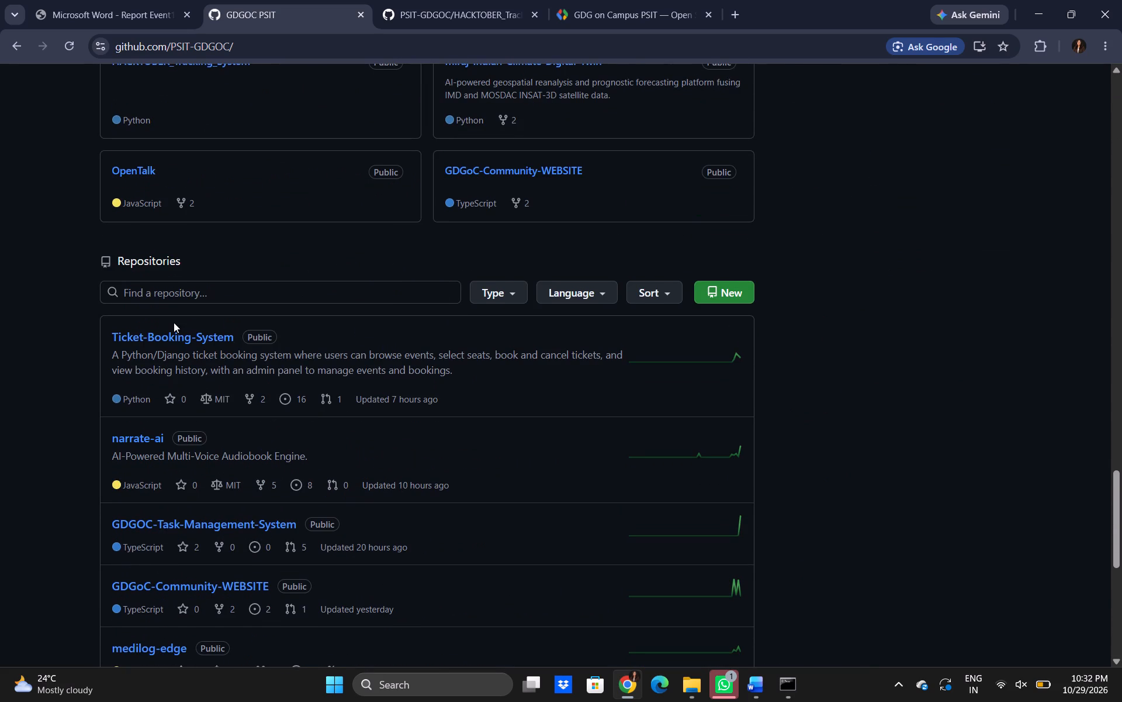
pyautogui.click(170, 334)
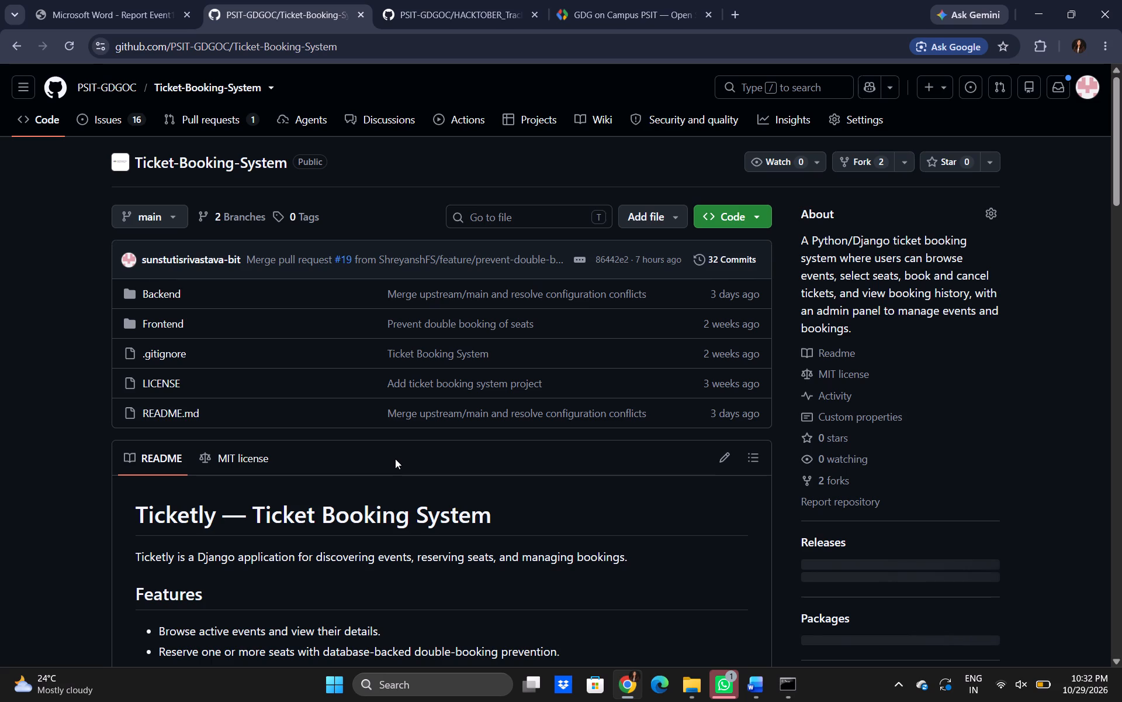
# Capture a window screenshot of the Ticket-Booking-System repository's main code page.
pyautogui.press('shift+super+s')
pyautogui.click(534, 36)
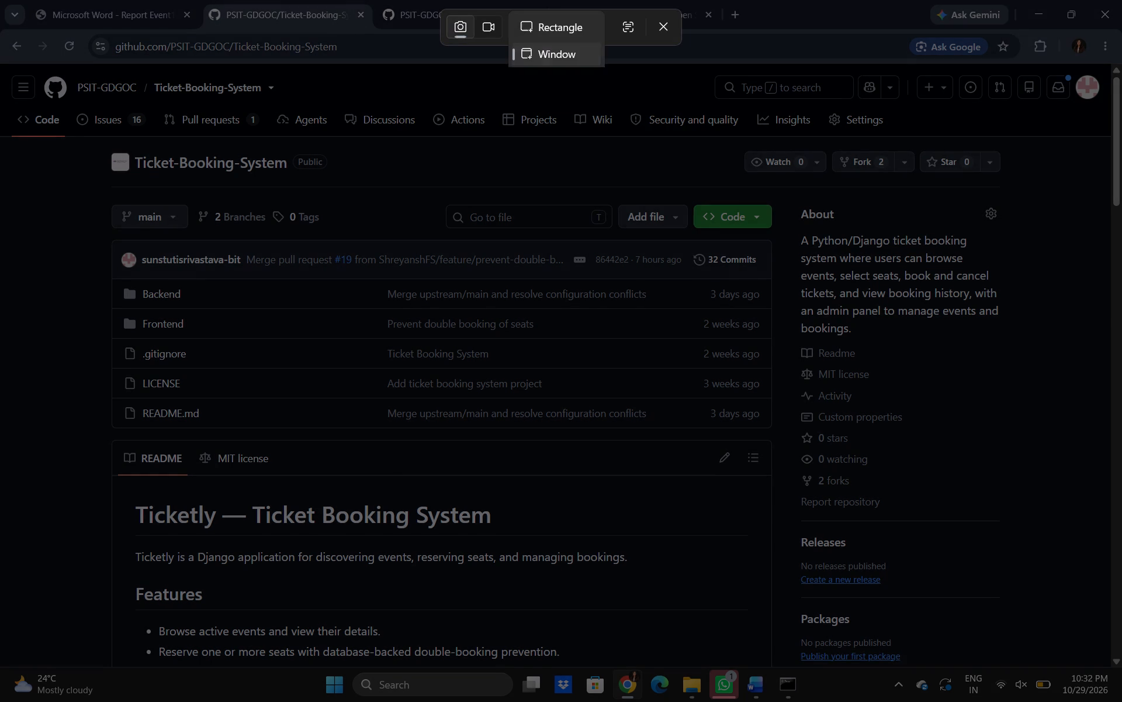
pyautogui.click(545, 83)
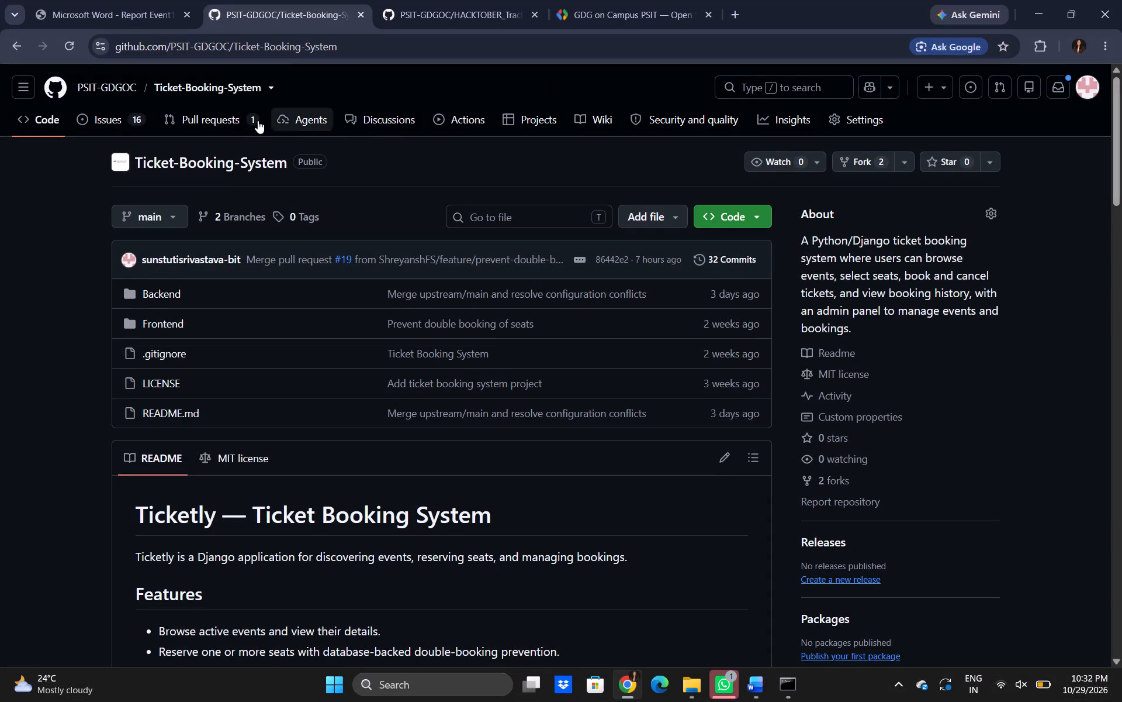
# Show the closed pull requests of the Ticket-Booking-System repository and capture a window screenshot of them.
pyautogui.click(213, 120)
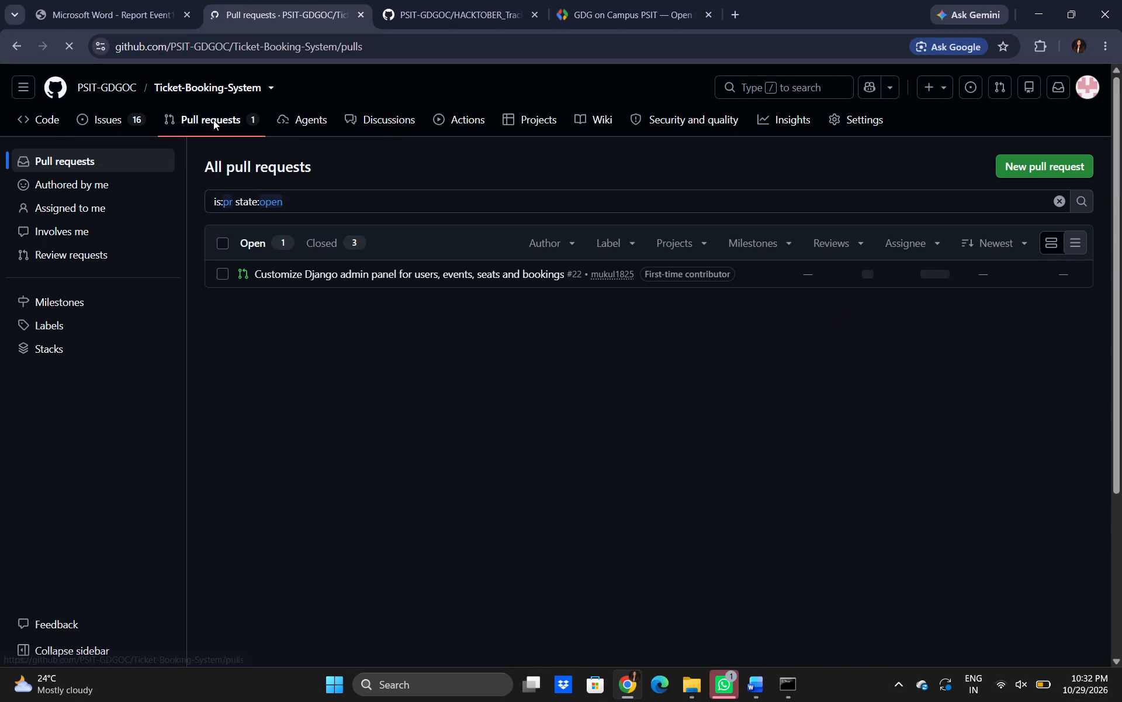
pyautogui.click(355, 234)
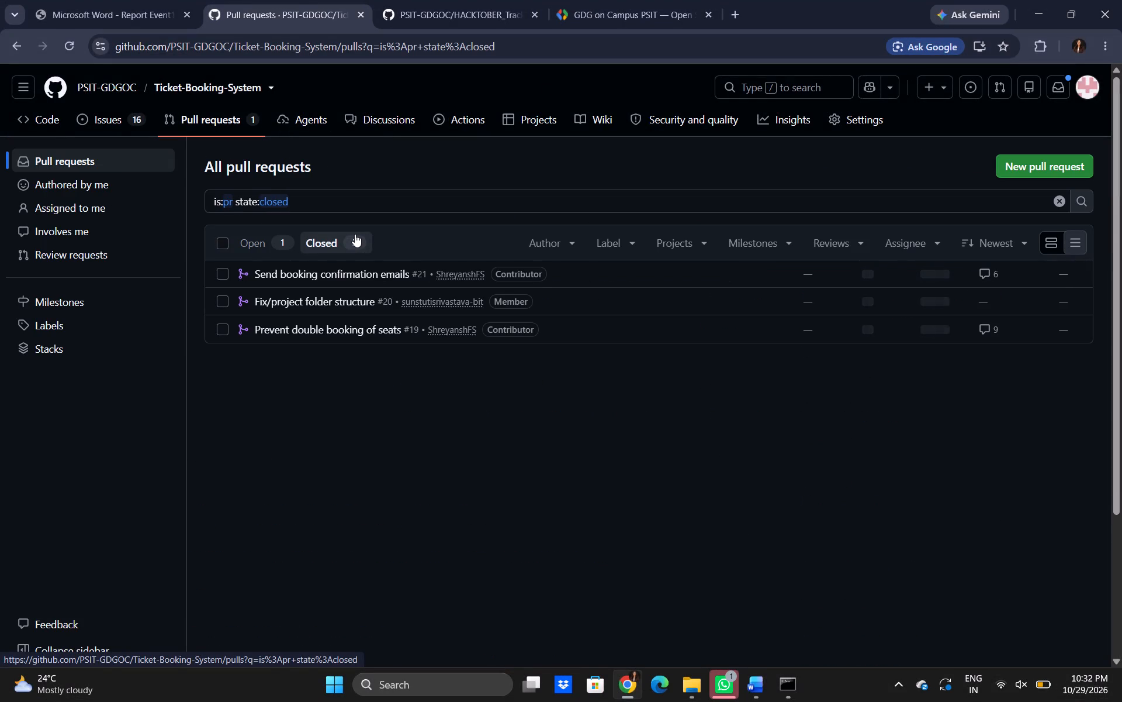
pyautogui.press('shift+super+s')
pyautogui.click(537, 17)
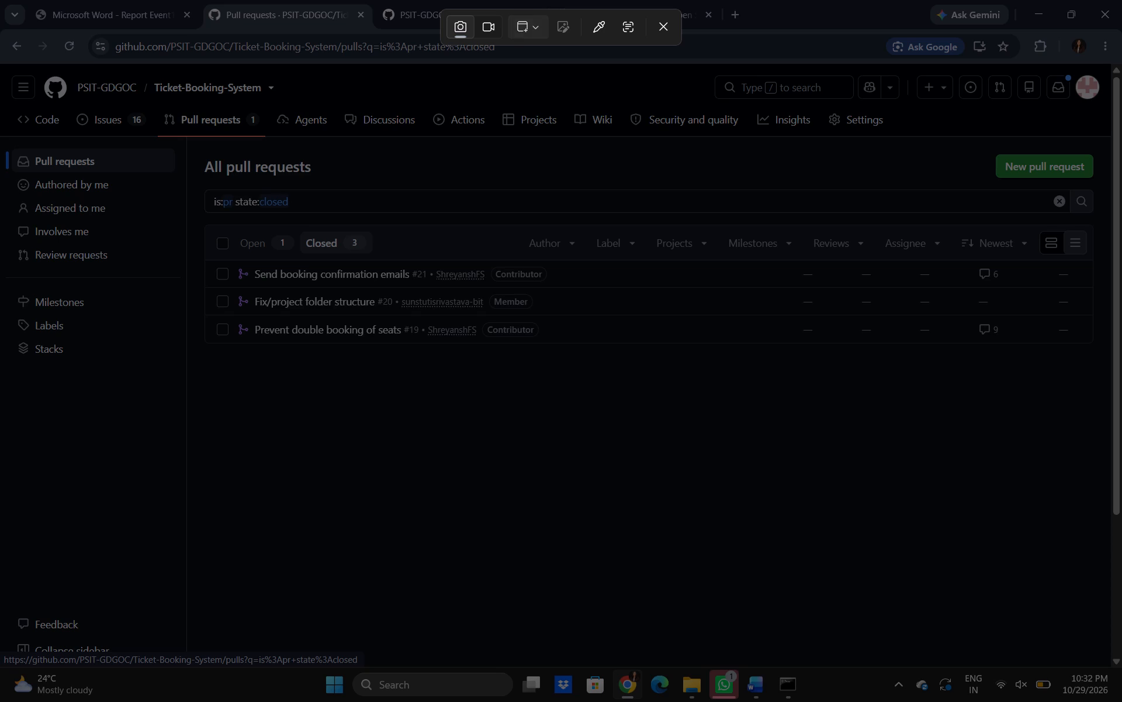
pyautogui.click(539, 84)
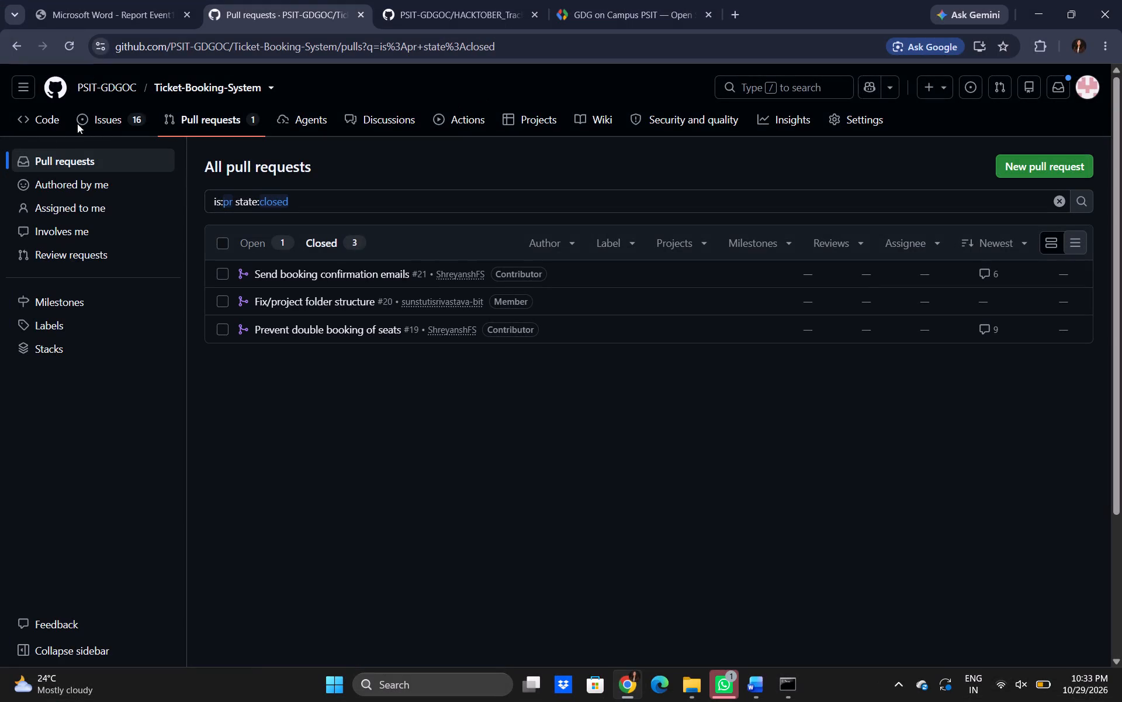
# Open the Ticket-Booking-System repository's open issues and capture a window screenshot with the full list in view.
pyautogui.click(112, 118)
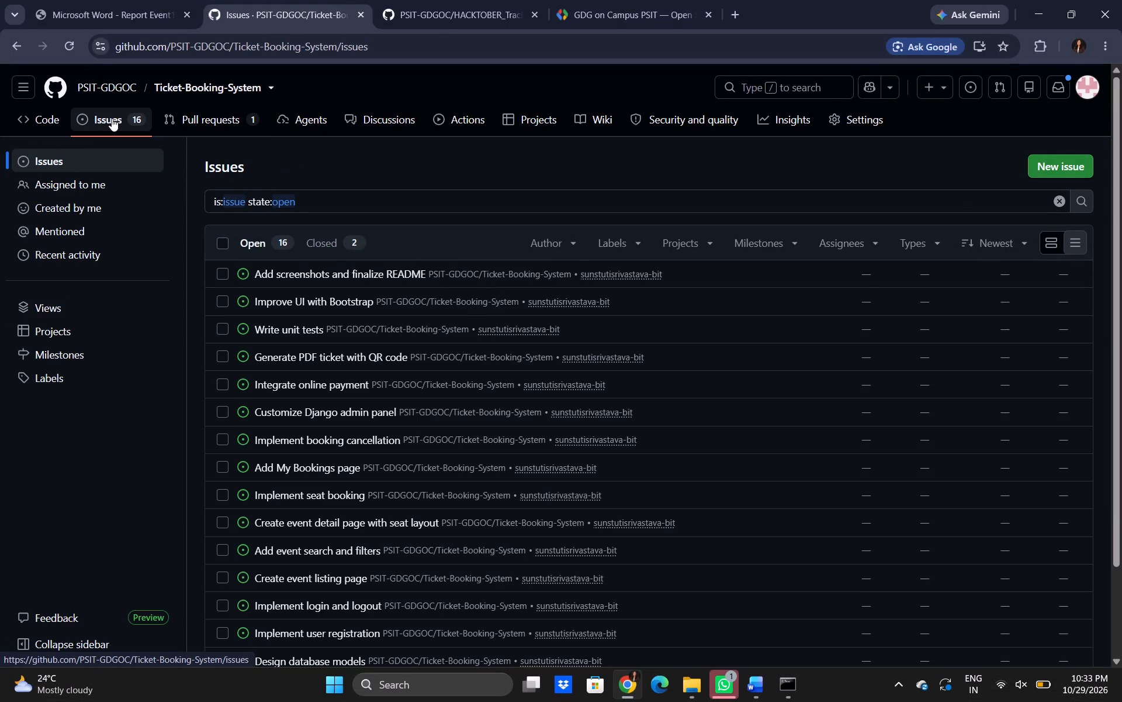
pyautogui.scroll(-1, 342, 183)
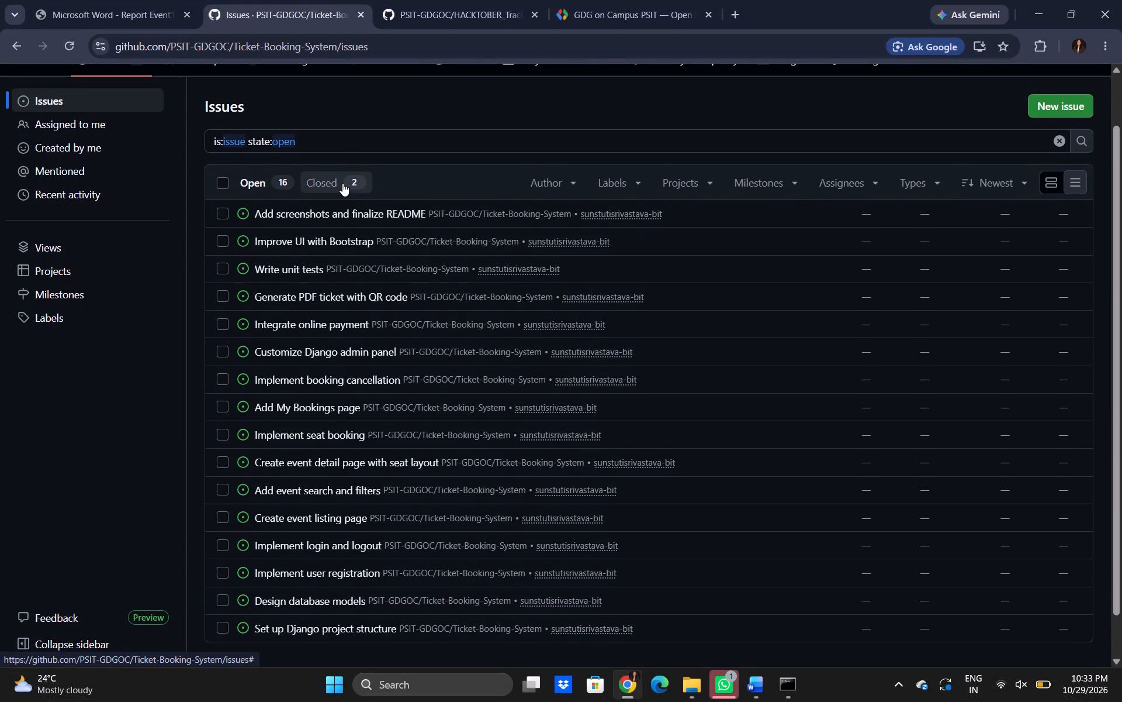
pyautogui.scroll(-1, 342, 183)
pyautogui.press('shift+super+s')
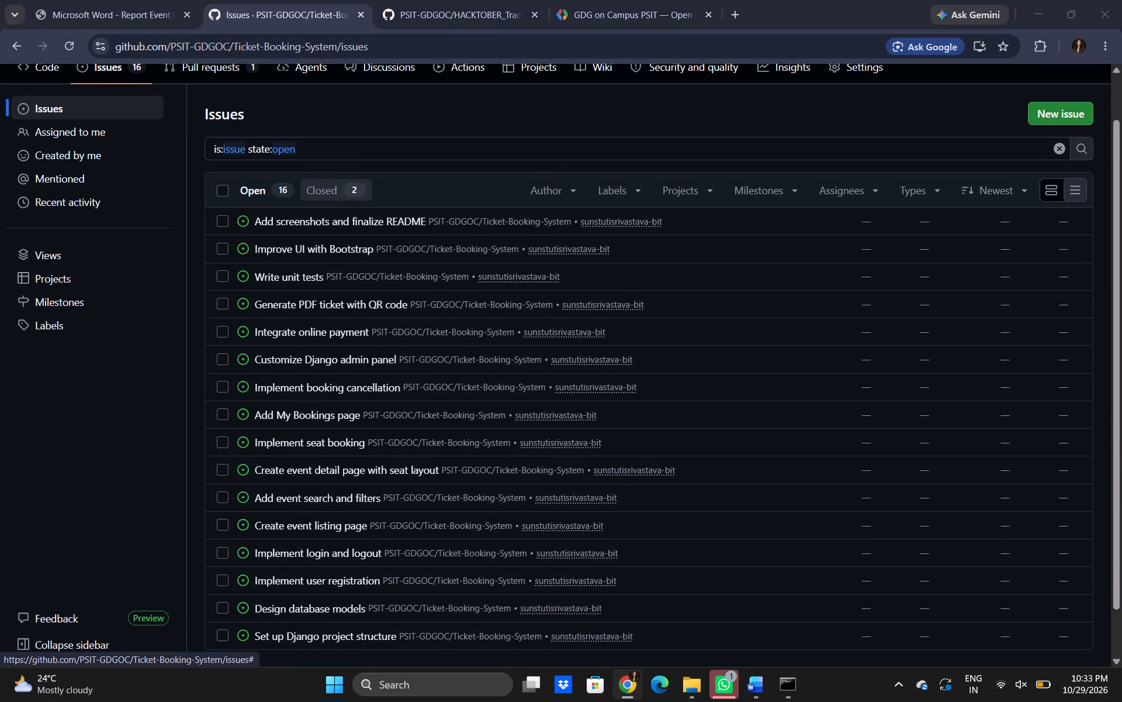
pyautogui.click(528, 32)
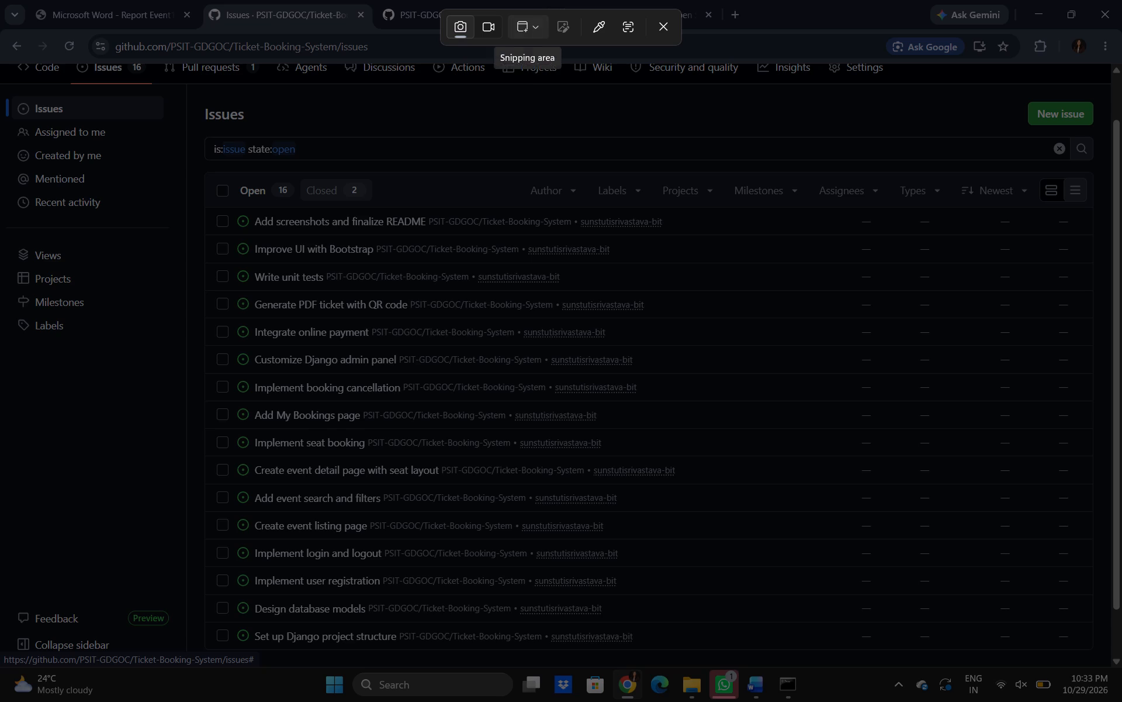
pyautogui.click(543, 88)
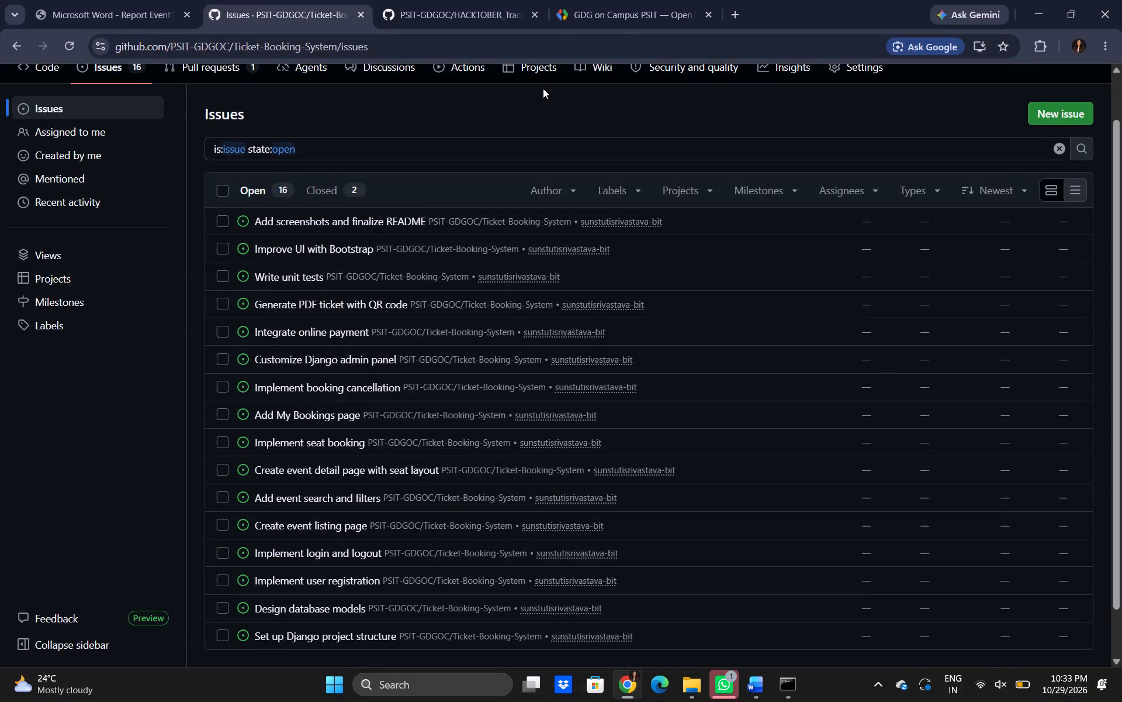
# Open the Ticket-Booking-System dashboard from the GDG tracking site's Repository hub and capture a window screenshot of it.
pyautogui.click(610, 0)
pyautogui.hscroll(5, 249, 202)
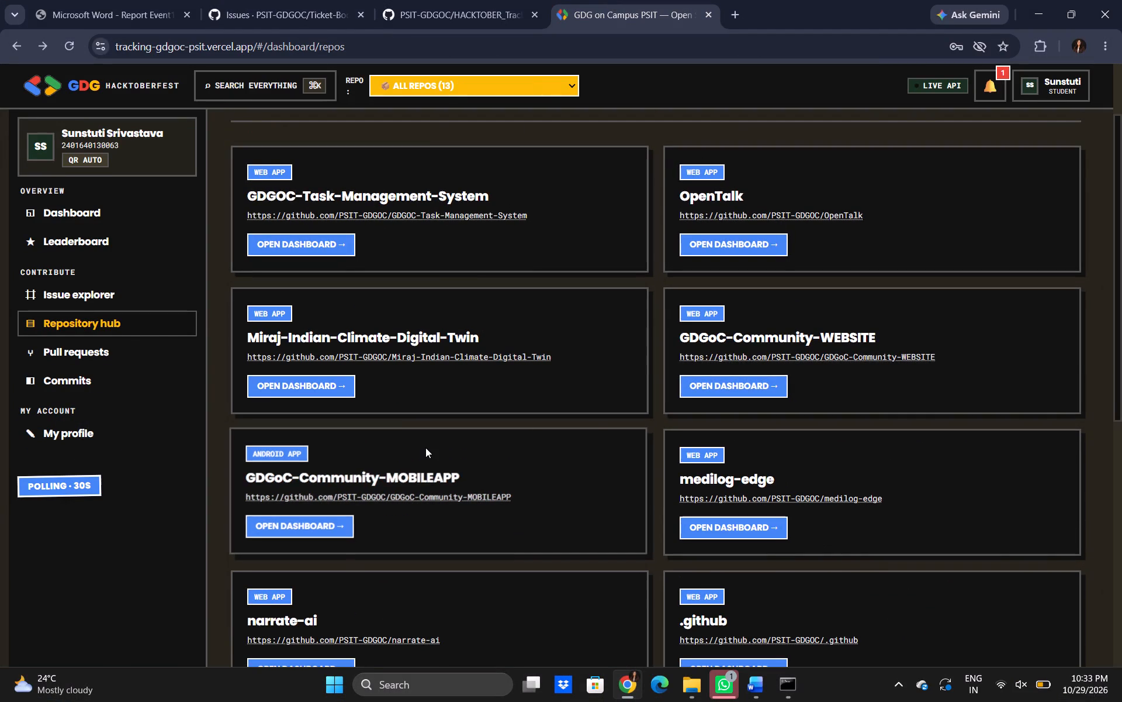
pyautogui.scroll(-7, 425, 448)
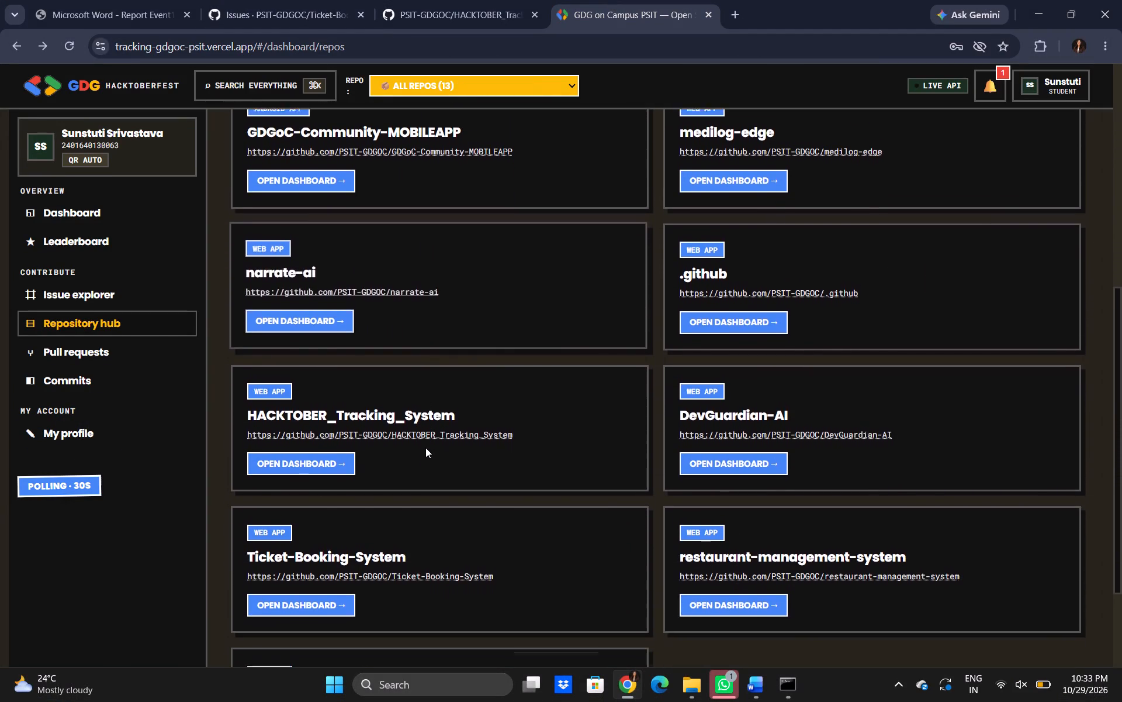
pyautogui.scroll(-1, 425, 448)
pyautogui.click(312, 594)
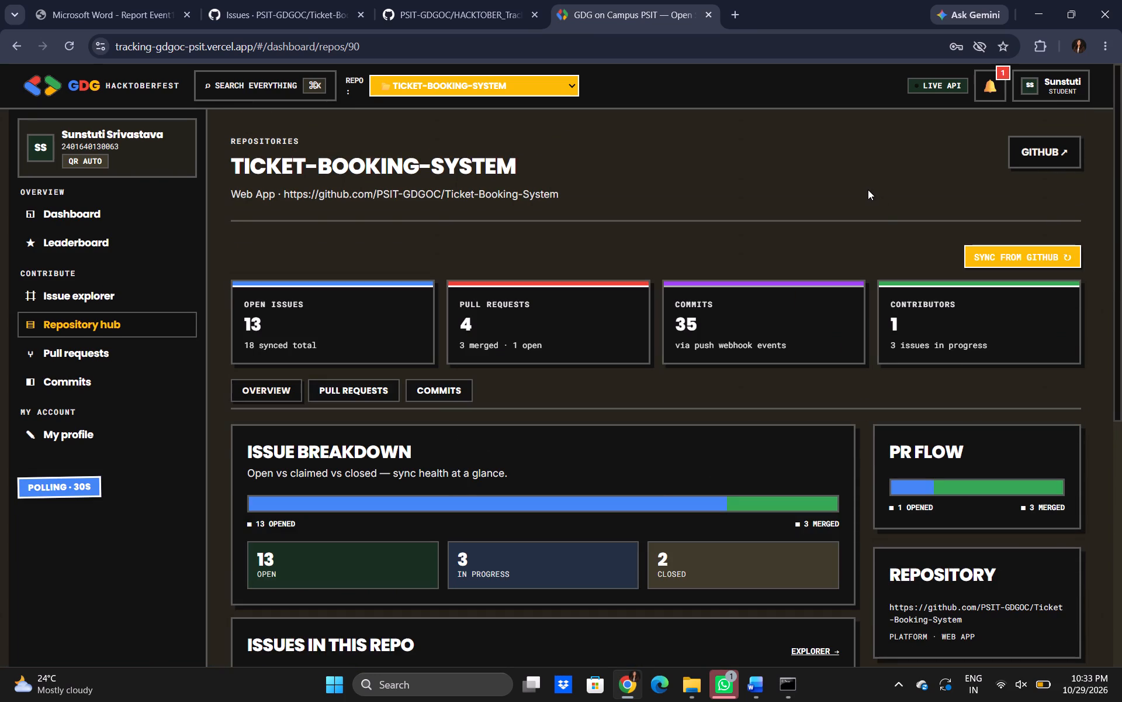
pyautogui.press('shift+super+s')
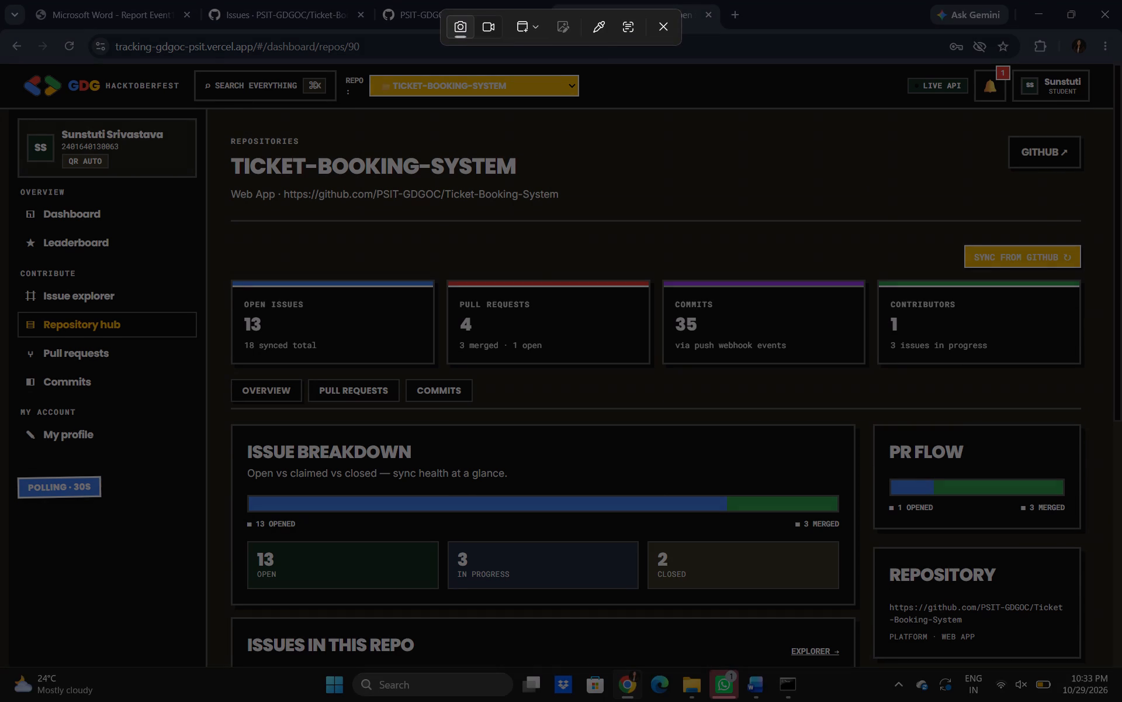
pyautogui.click(535, 29)
pyautogui.click(541, 84)
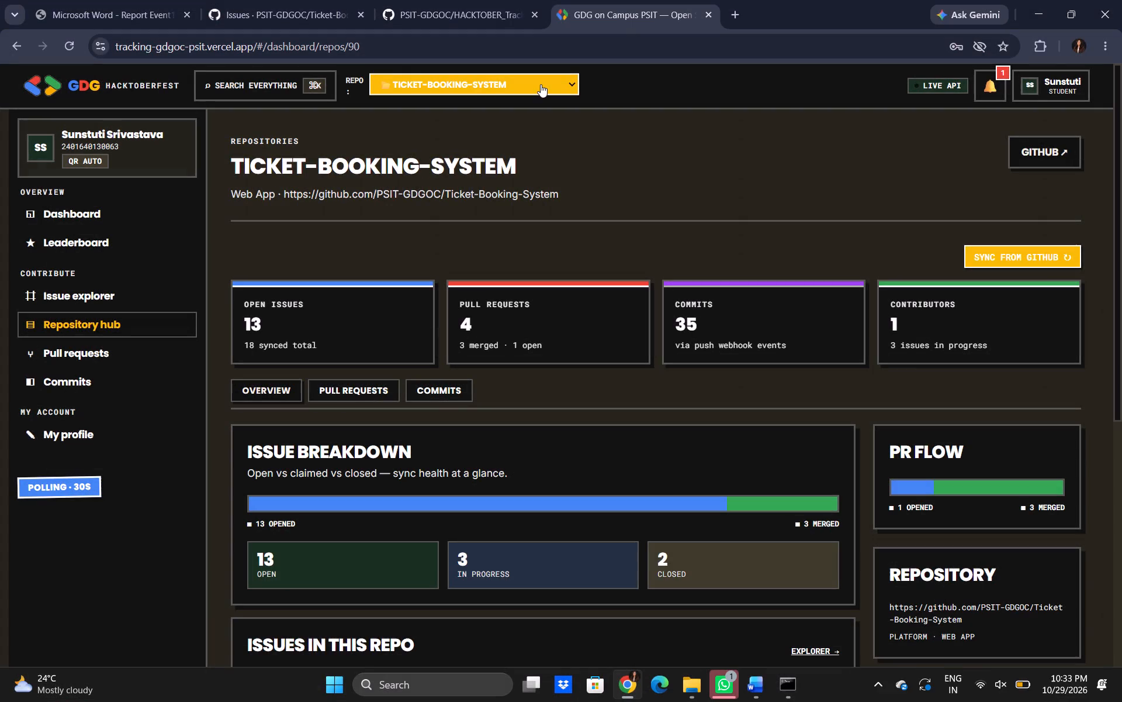
# Switch to the Report Event1 document in Word and add another blank line below section 8's Contribution and Impact paragraph.
pyautogui.hotkey('alt', 'Tab')
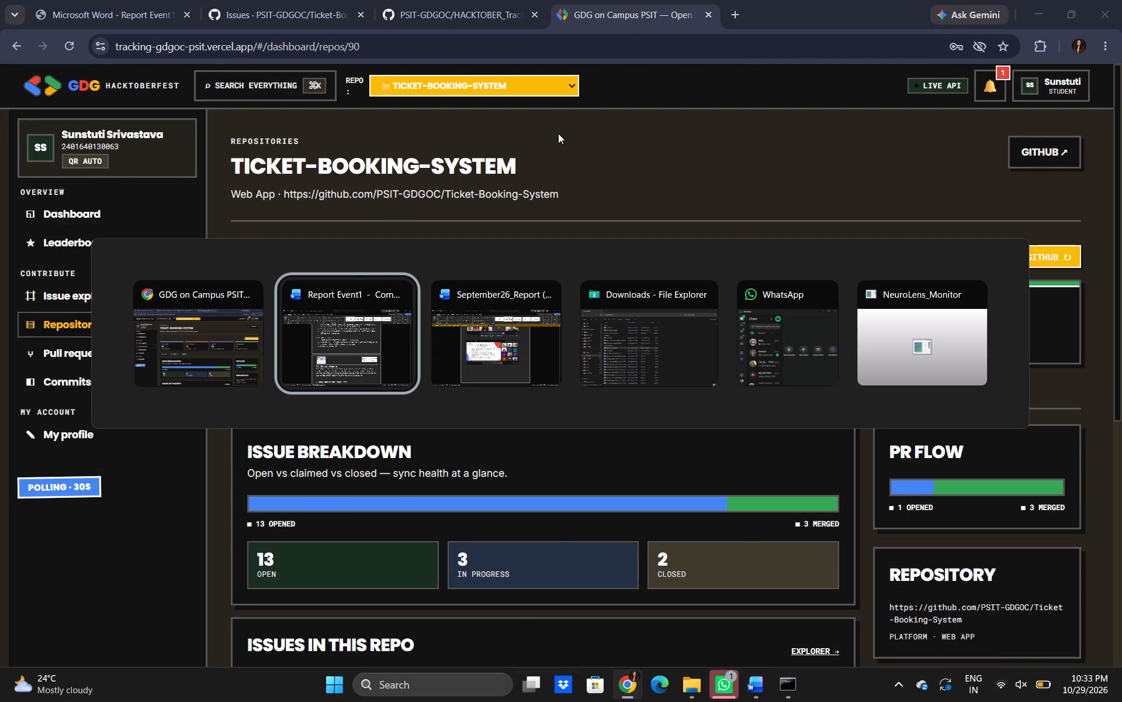
pyautogui.scroll(-1, 558, 133)
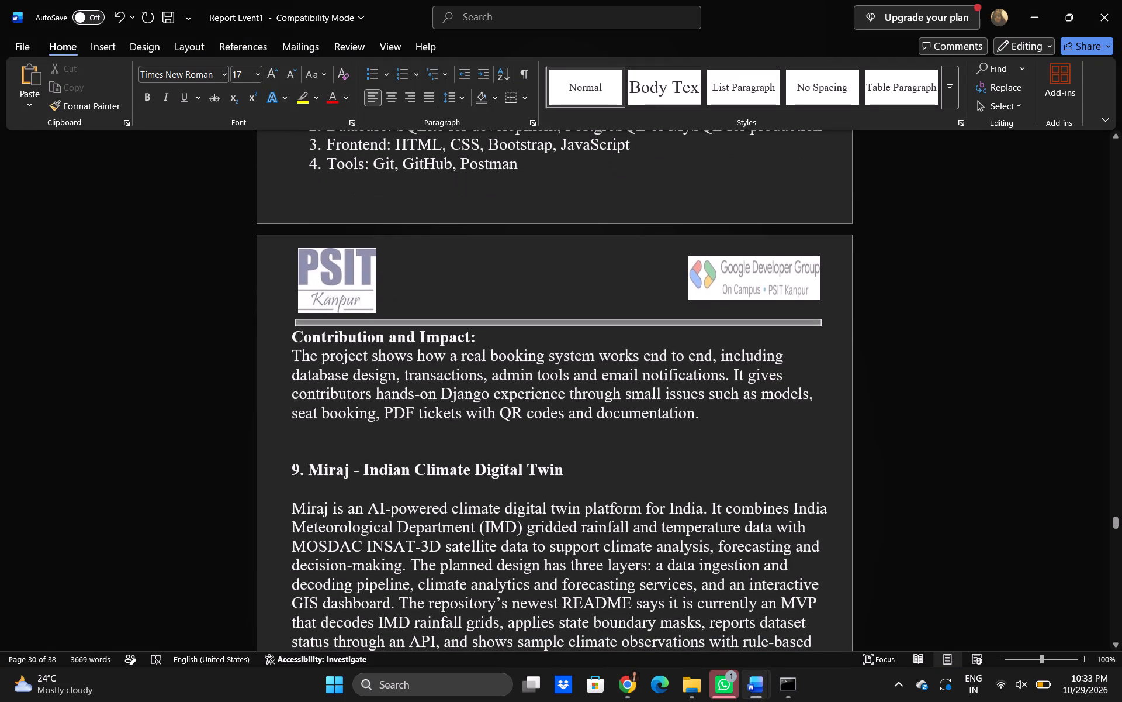
pyautogui.click(93, 43)
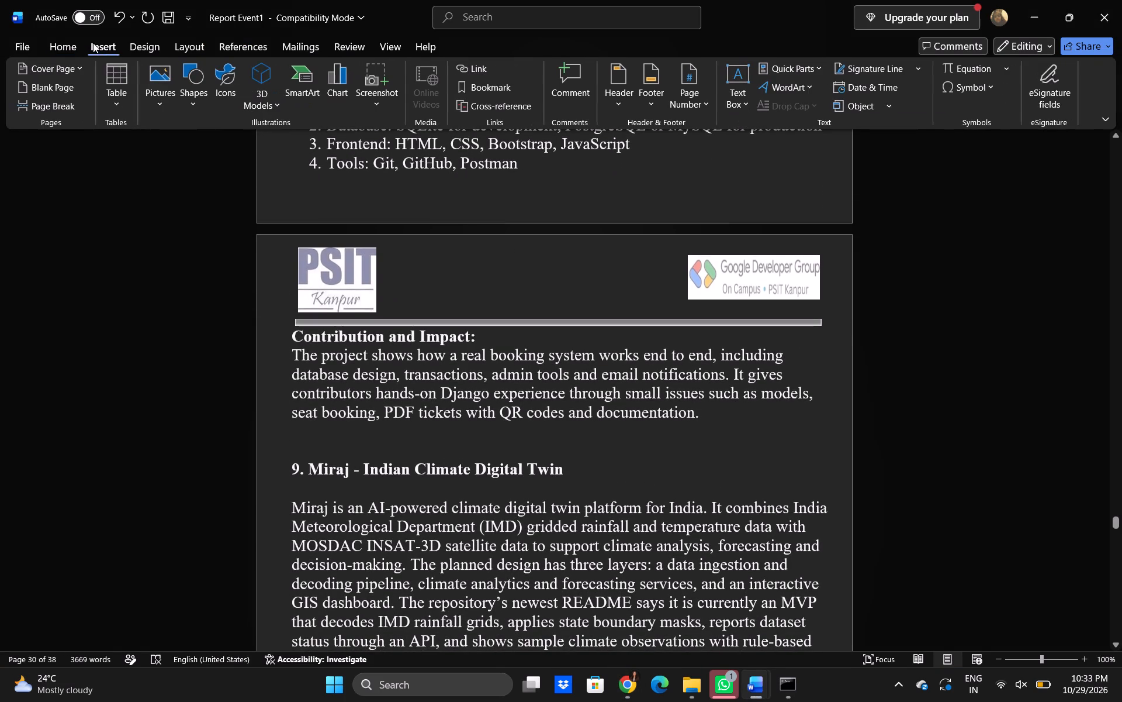
pyautogui.click(299, 428)
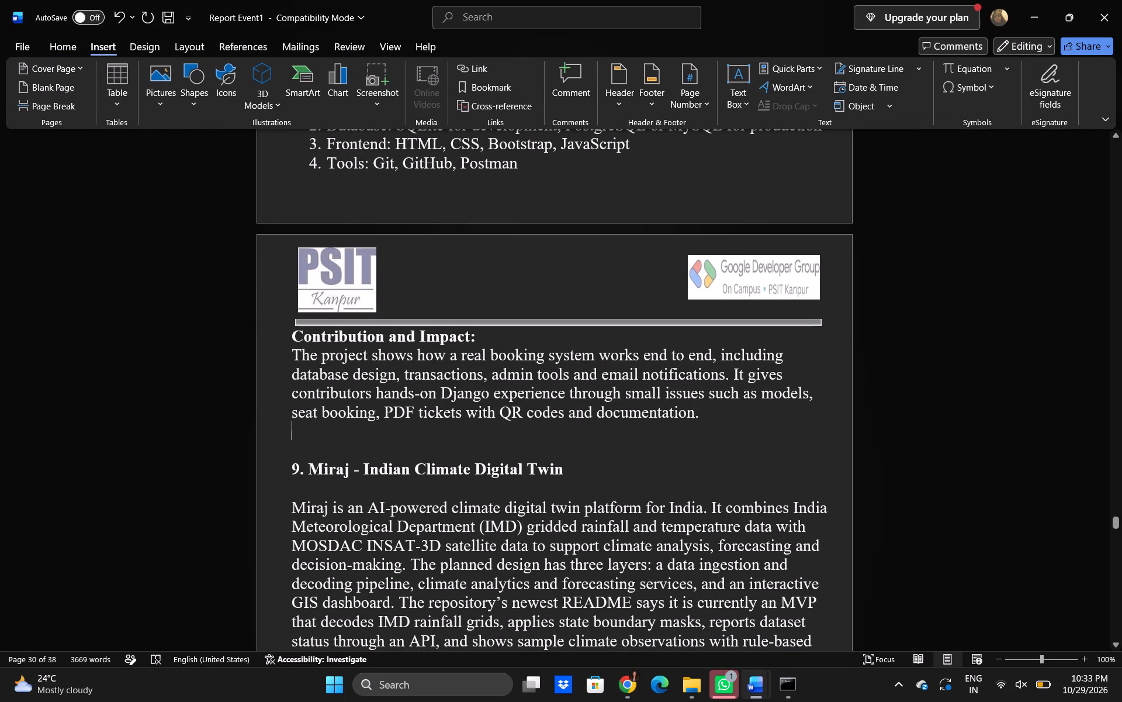
pyautogui.press('space')
pyautogui.press('space')
pyautogui.press('space')
pyautogui.press('Return')
pyautogui.click(154, 96)
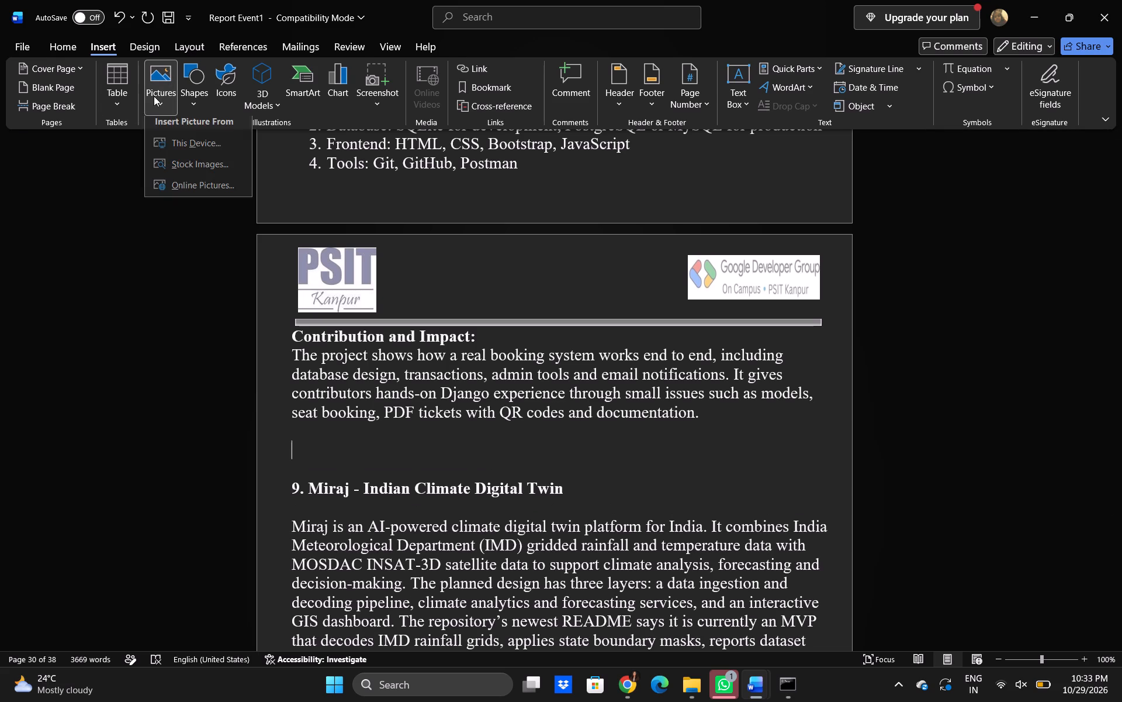
pyautogui.click(167, 144)
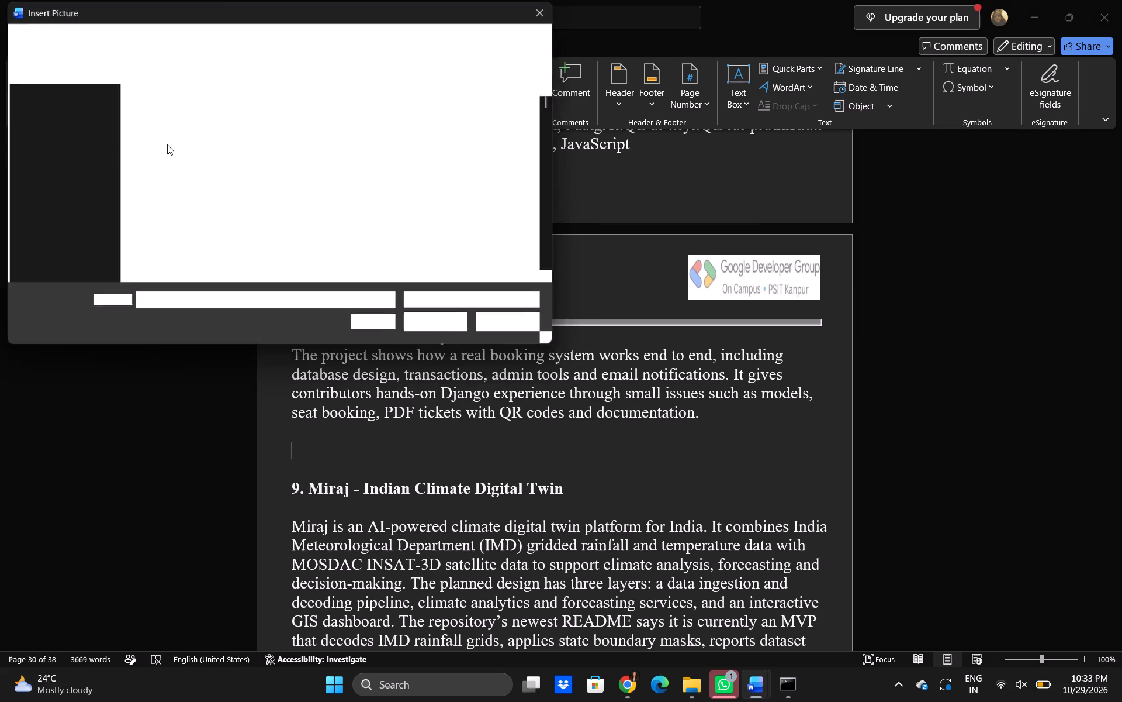
pyautogui.moveTo(555, 108); pyautogui.dragTo(553, 196)
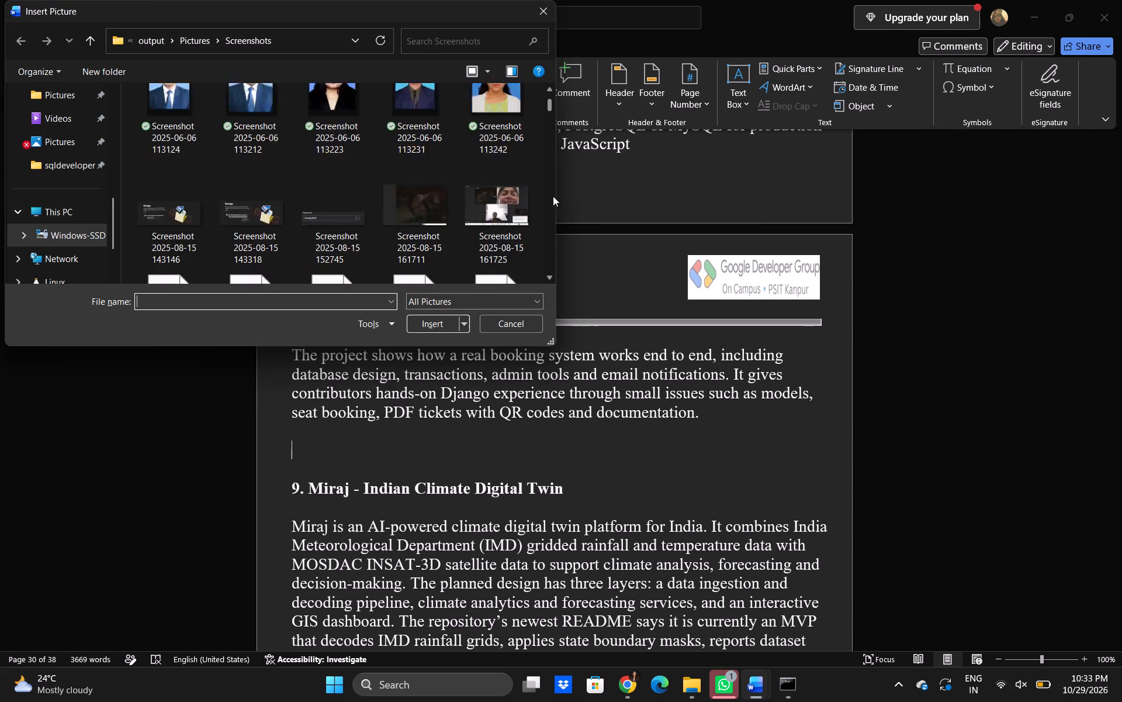
pyautogui.moveTo(553, 196); pyautogui.dragTo(541, 311)
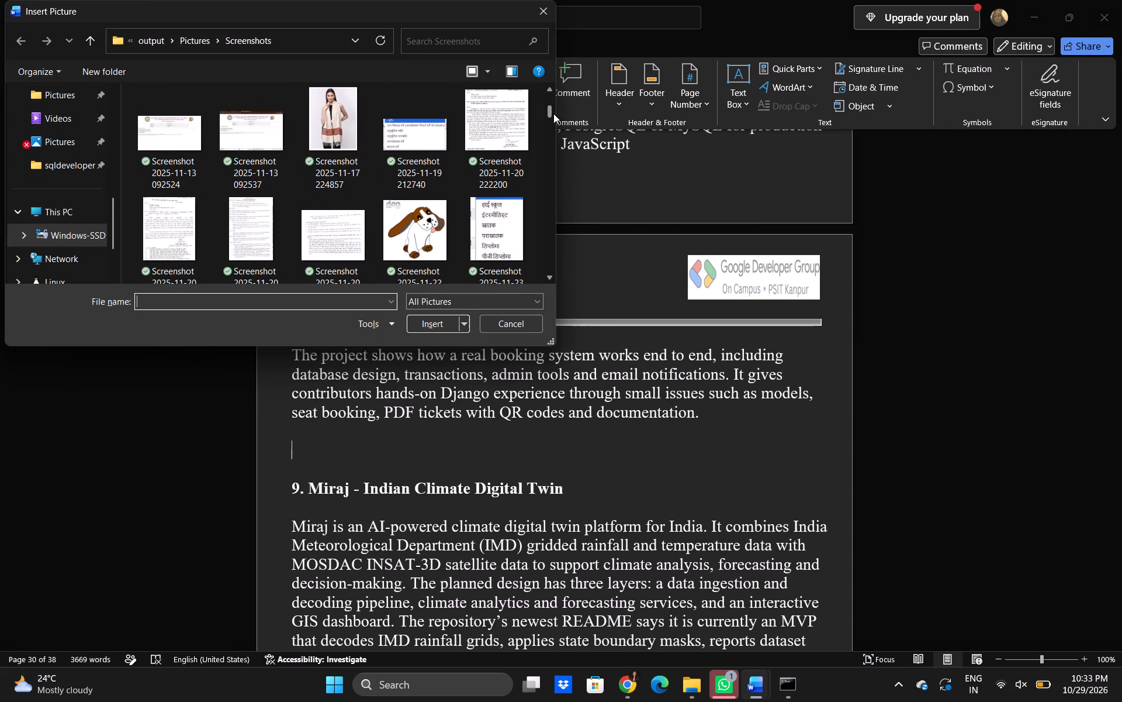
pyautogui.moveTo(553, 113); pyautogui.dragTo(539, 295)
pyautogui.moveTo(536, 196); pyautogui.dragTo(459, 150)
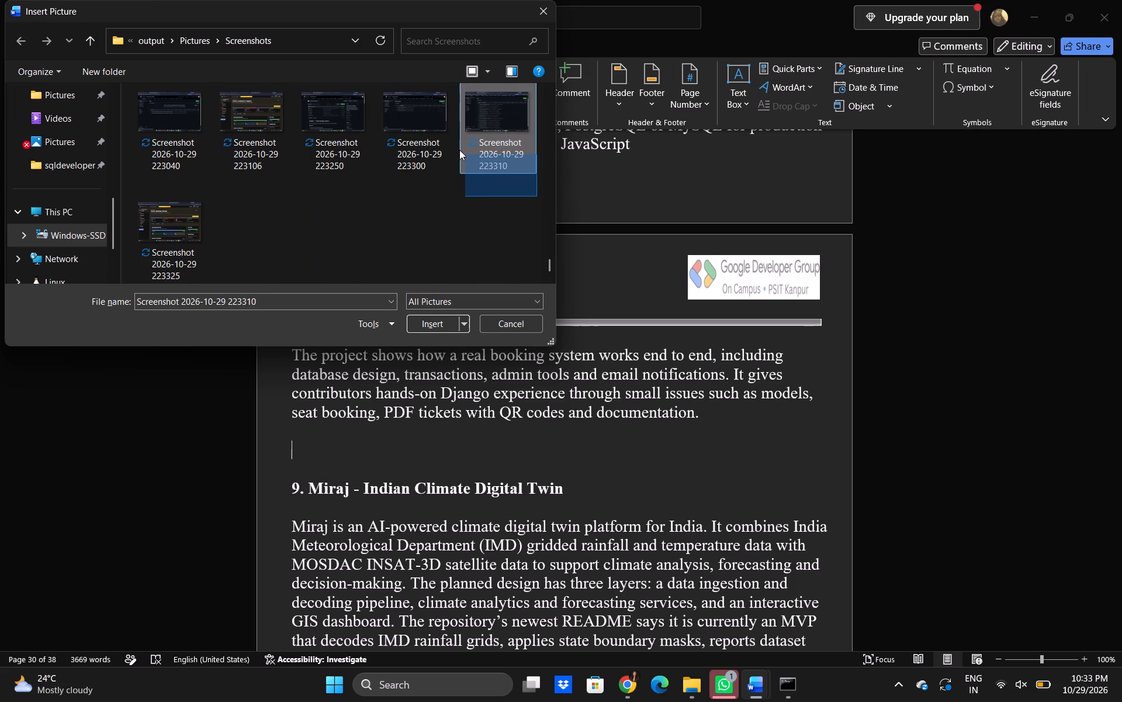
pyautogui.moveTo(459, 150); pyautogui.dragTo(349, 139)
pyautogui.click(428, 322)
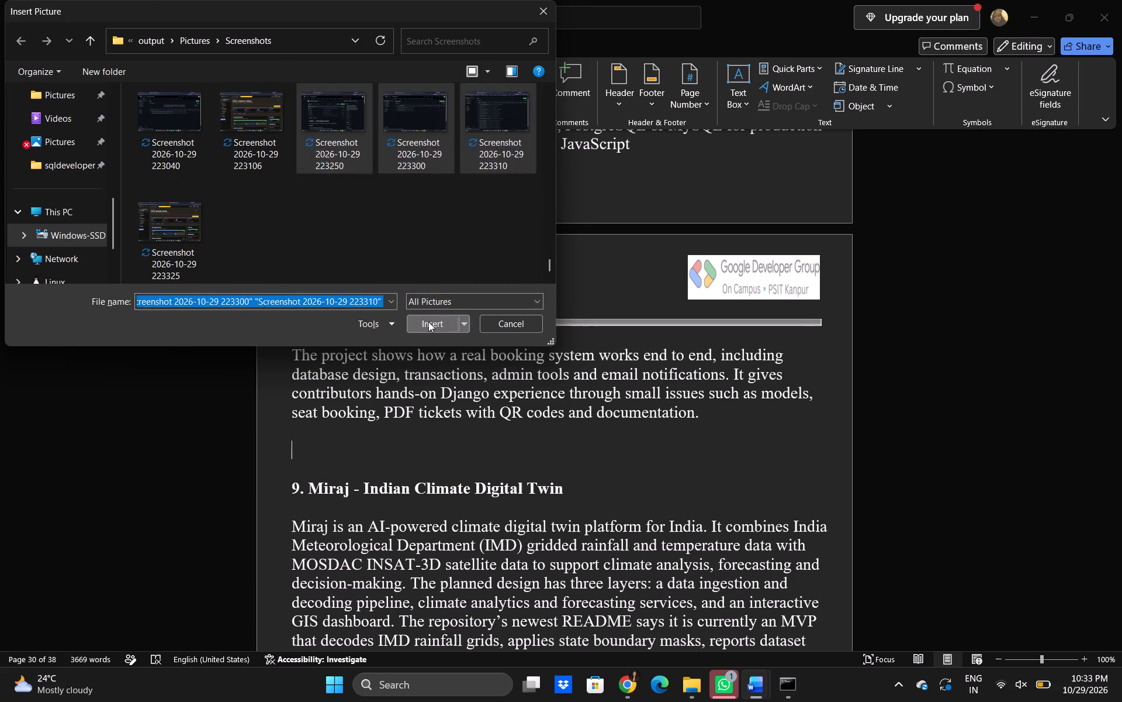
# Add two blank lines between section 8's Contribution and Impact paragraph and the repository page screenshot.
pyautogui.scroll(1, 673, 344)
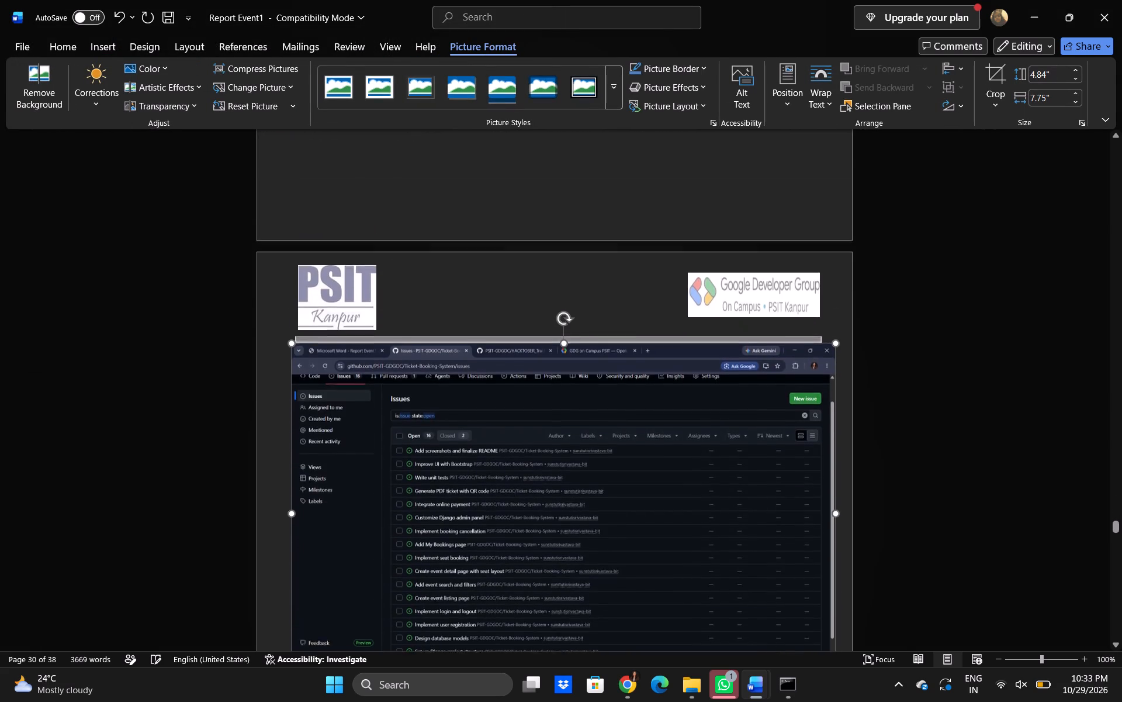
pyautogui.scroll(6, 673, 344)
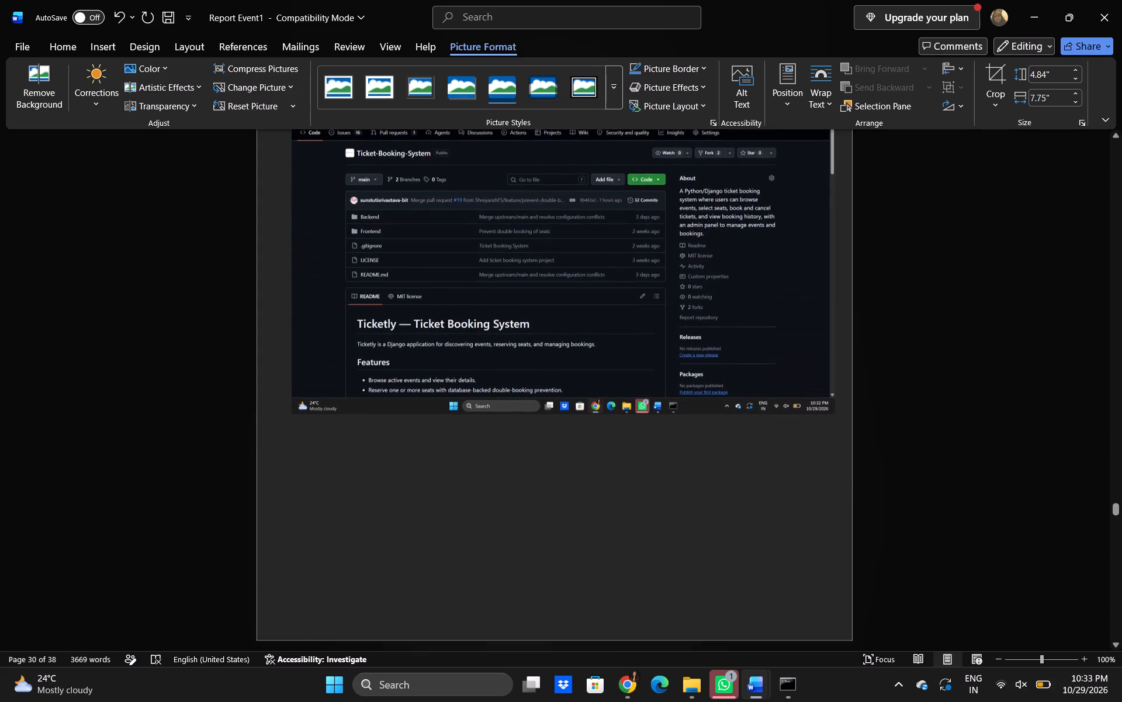
pyautogui.scroll(2, 673, 342)
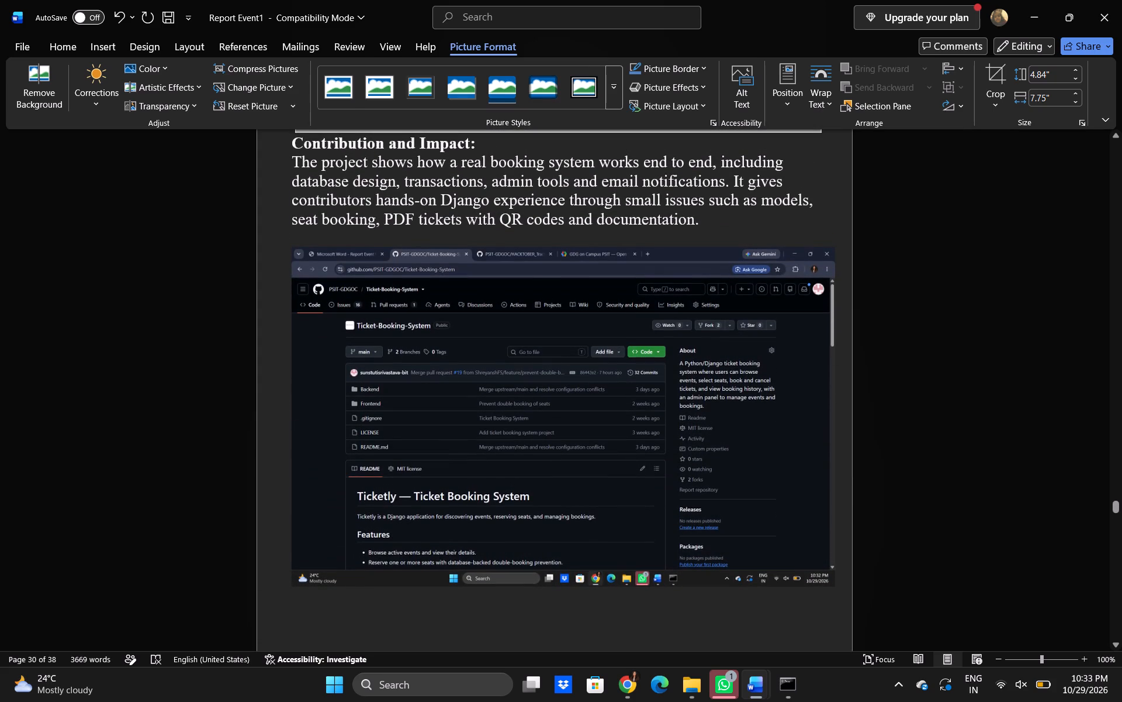
pyautogui.click(730, 222)
pyautogui.press('Return')
pyautogui.press('Return')
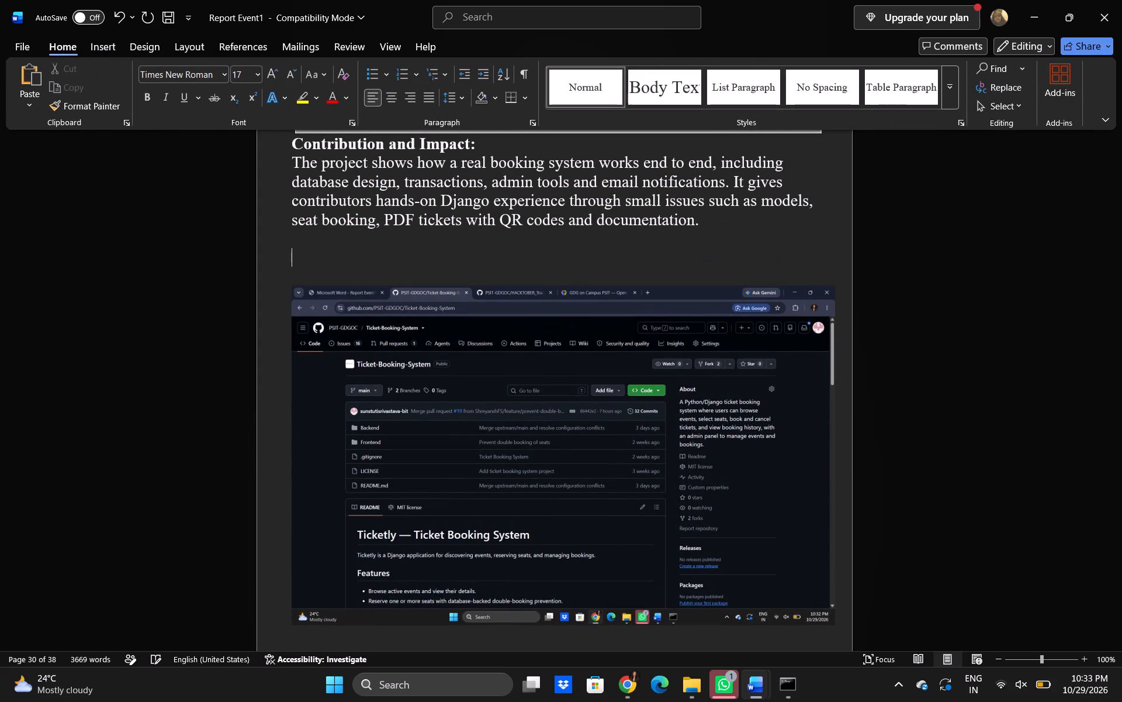
# Slightly reduce the height of the closed pull requests screenshot in section 8, keeping its width.
pyautogui.scroll(-5, 730, 222)
pyautogui.scroll(2, 730, 222)
pyautogui.scroll(-1, 730, 222)
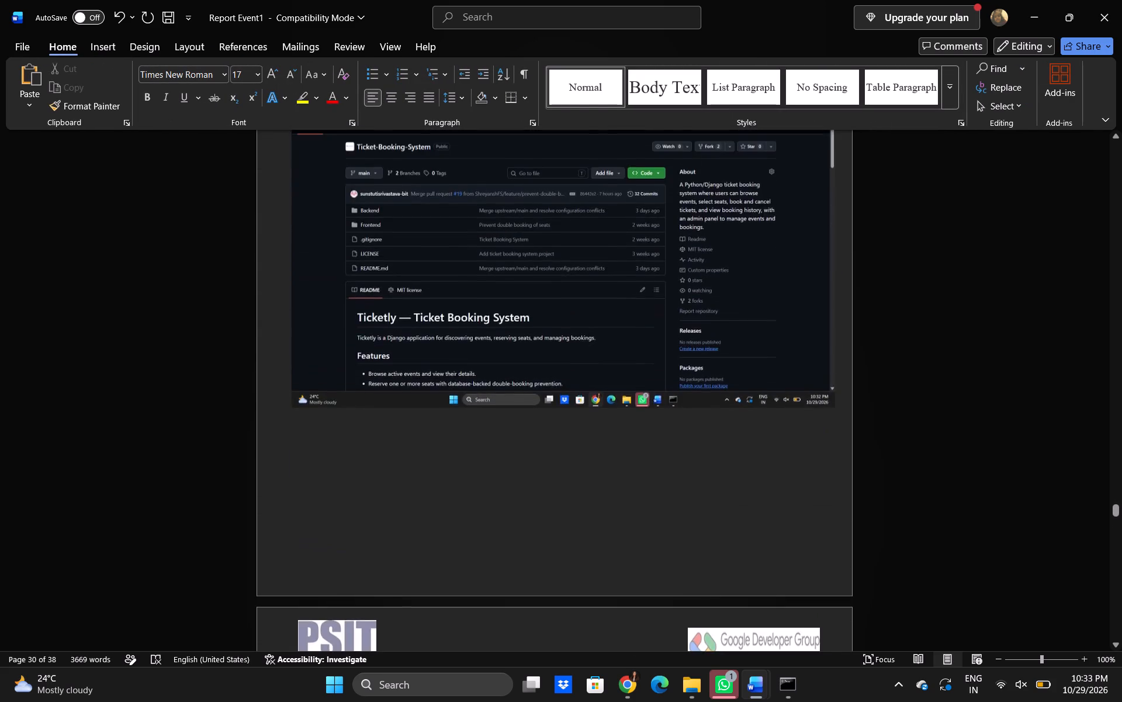
pyautogui.scroll(-2, 730, 222)
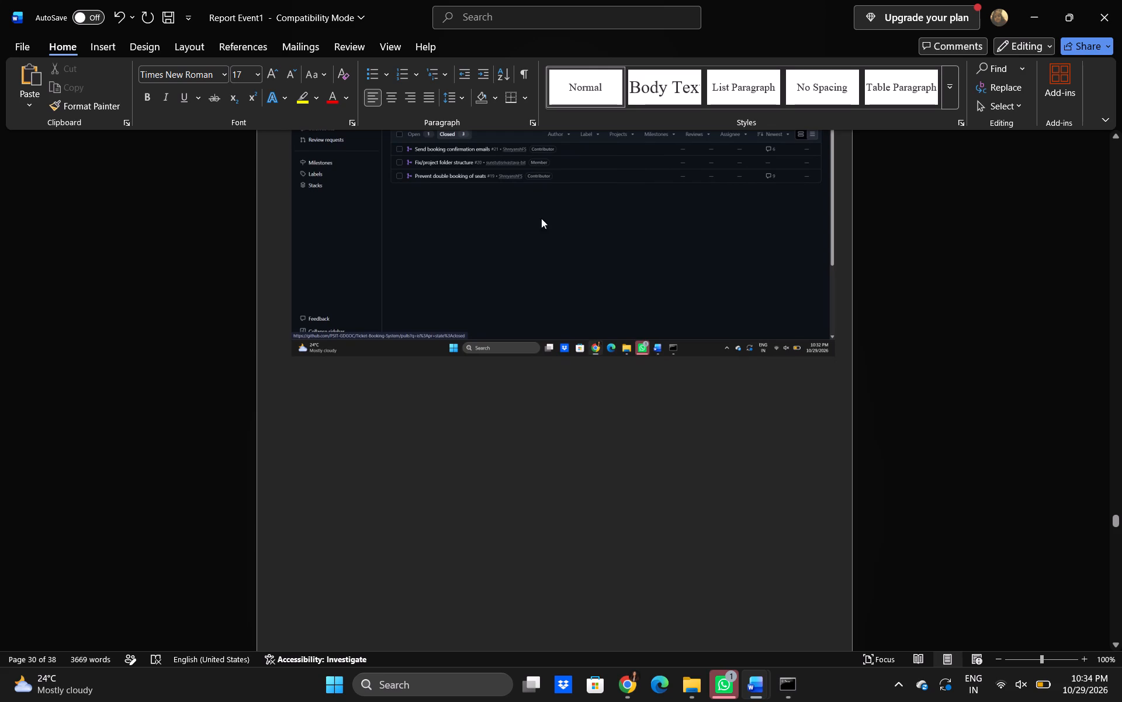
pyautogui.click(548, 232)
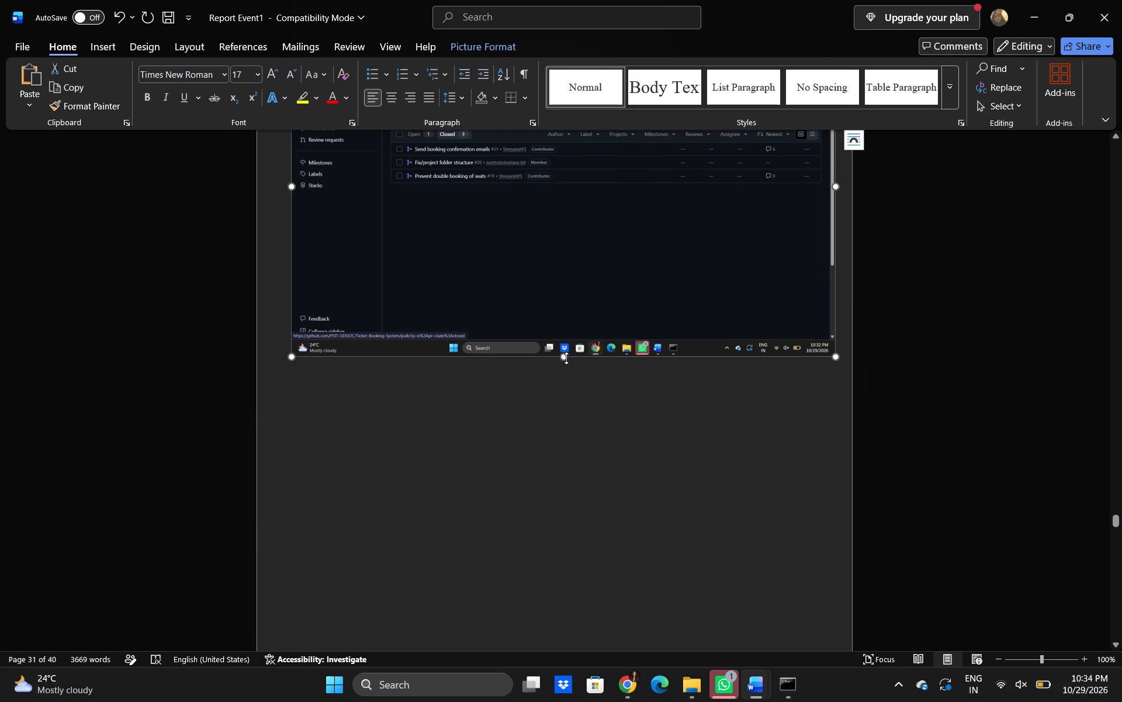
pyautogui.moveTo(566, 358); pyautogui.dragTo(562, 340)
pyautogui.scroll(-3, 583, 472)
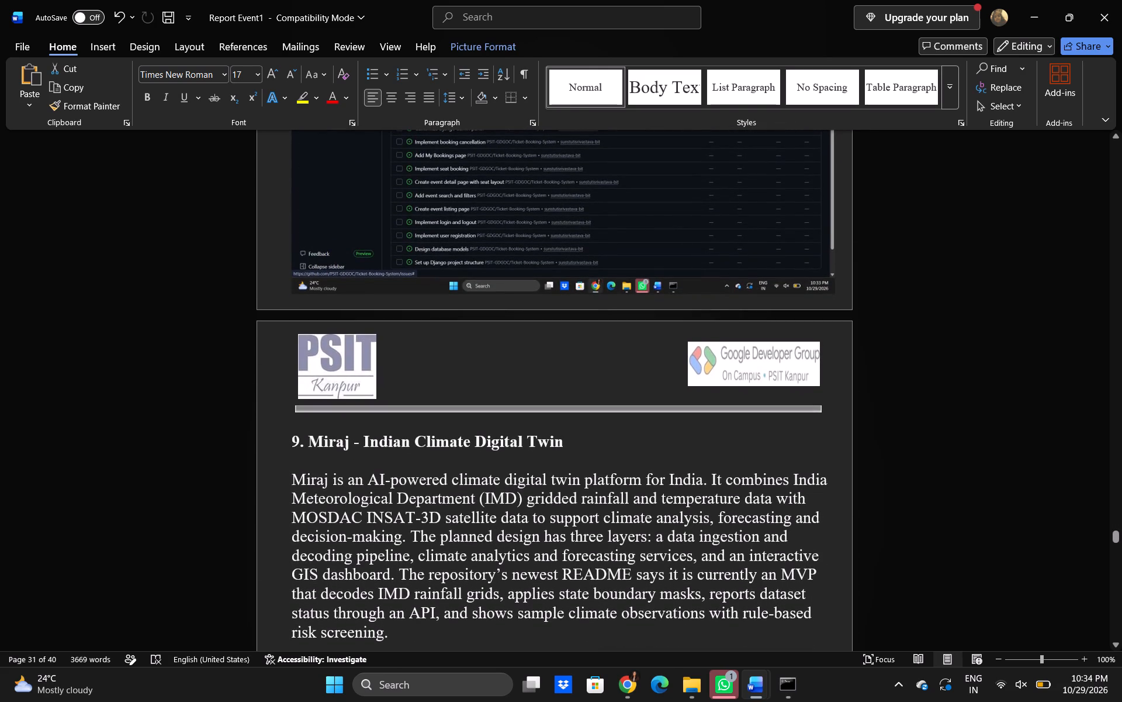
pyautogui.click(837, 288)
pyautogui.press('Return')
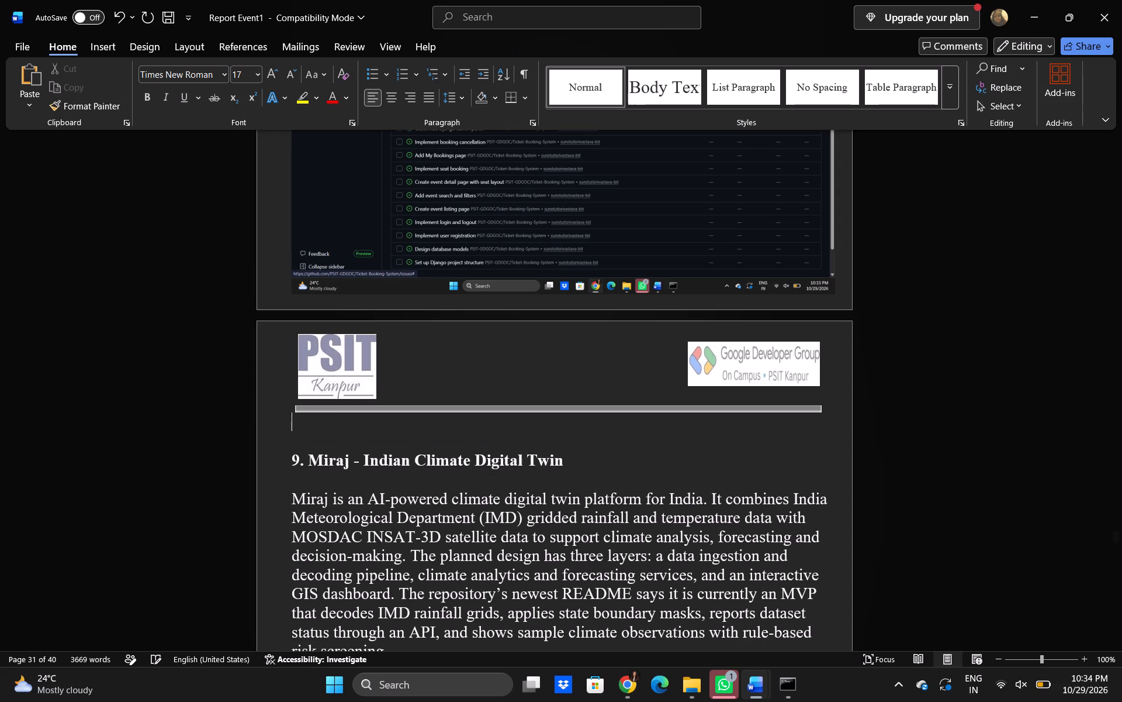
pyautogui.click(103, 46)
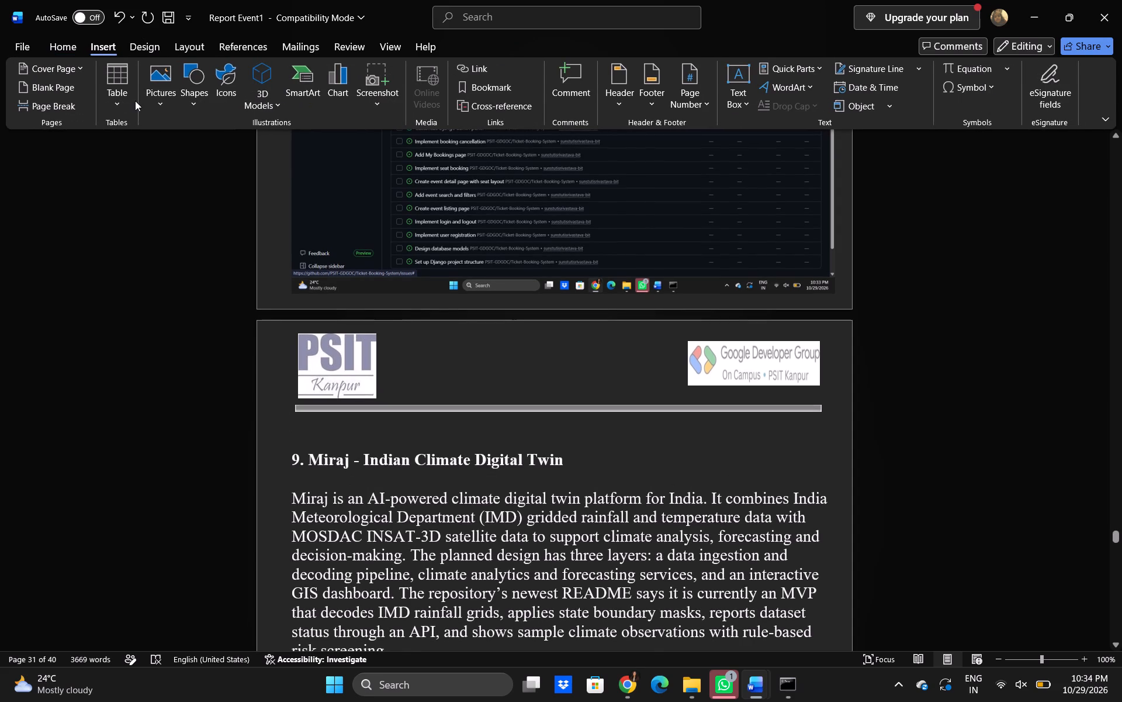
pyautogui.click(157, 104)
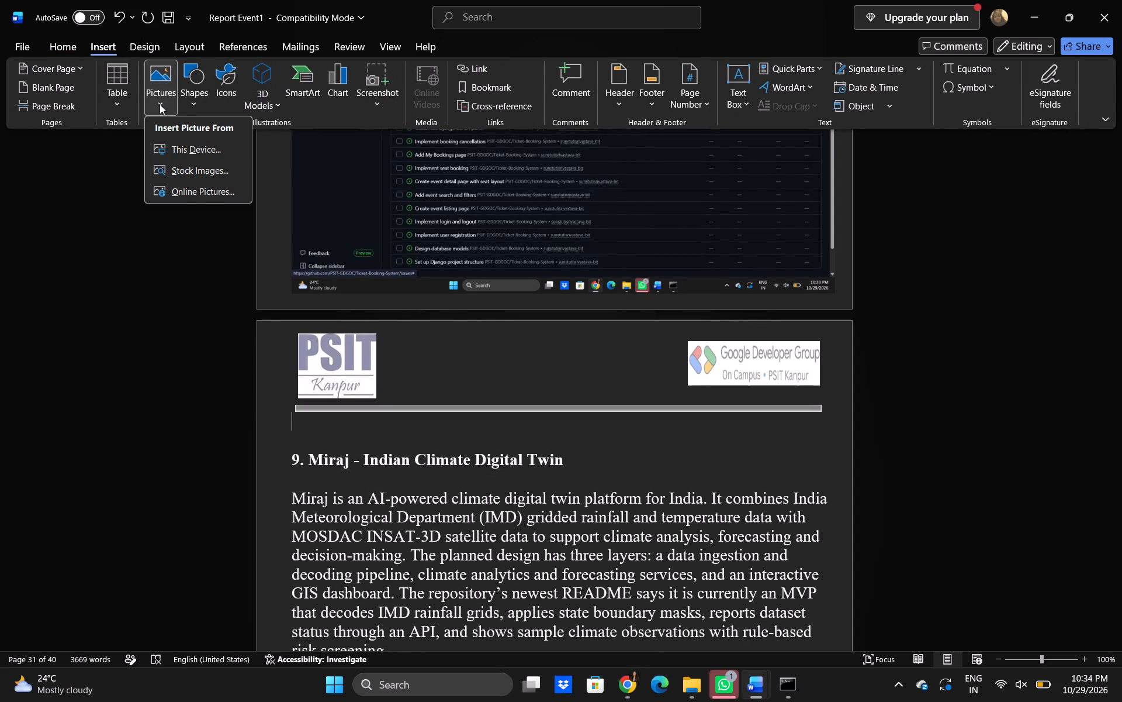
pyautogui.click(183, 153)
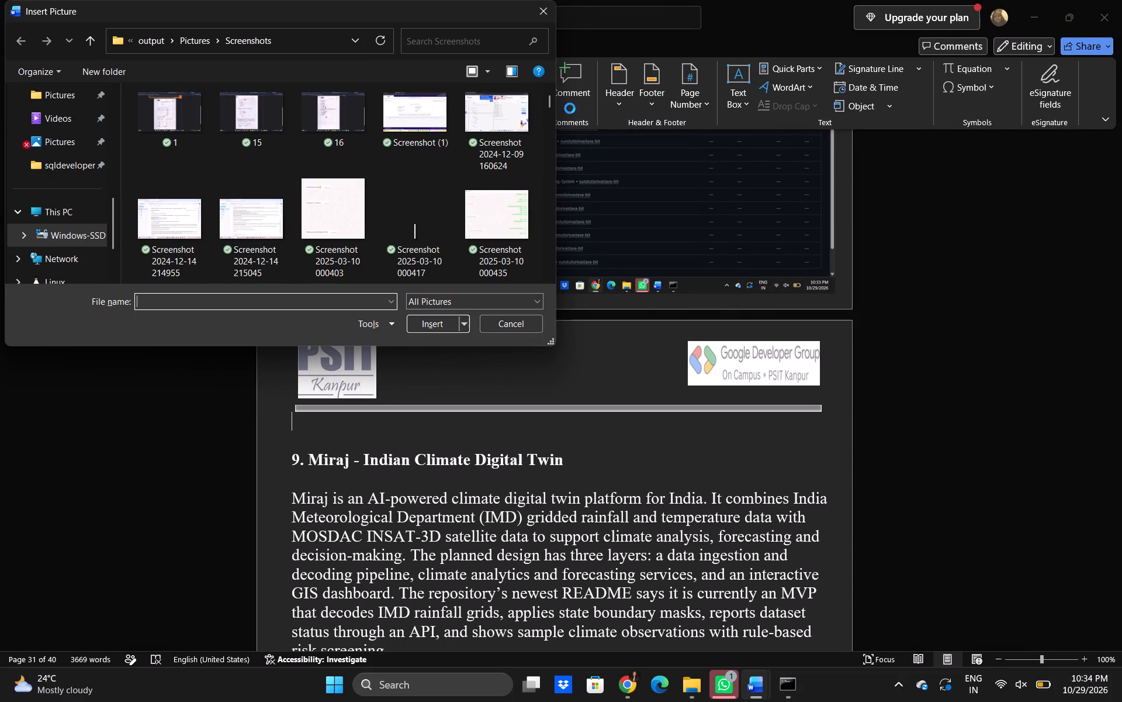
pyautogui.moveTo(553, 108); pyautogui.dragTo(563, 221)
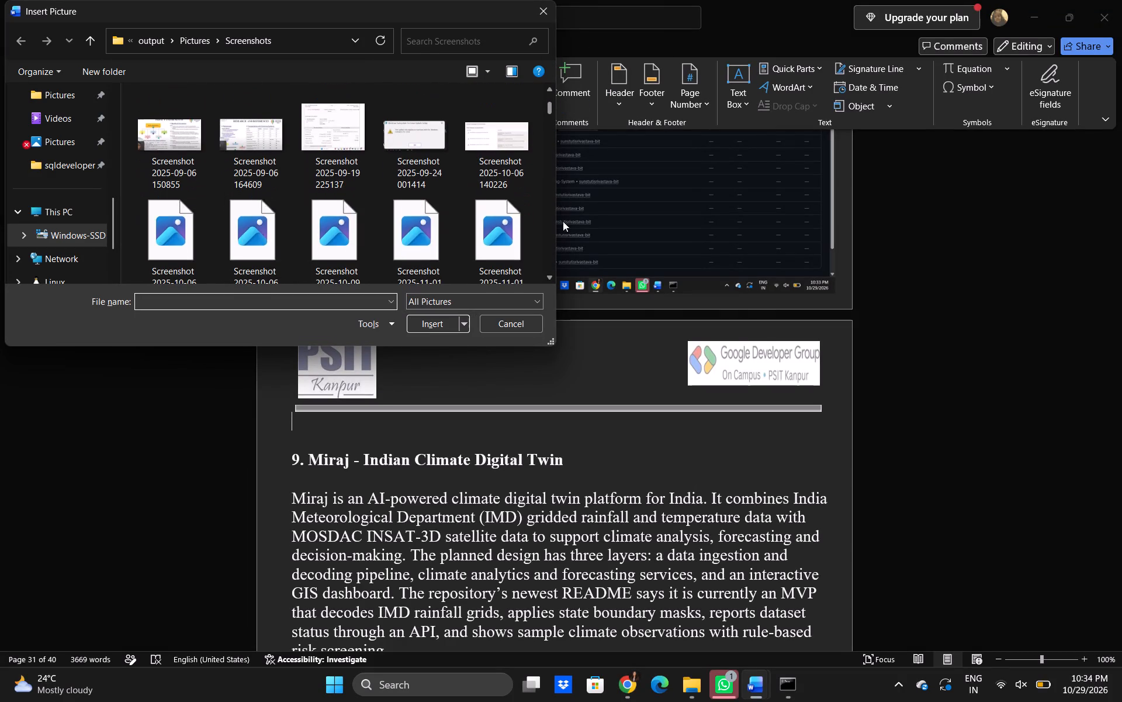
pyautogui.moveTo(563, 221); pyautogui.dragTo(587, 297)
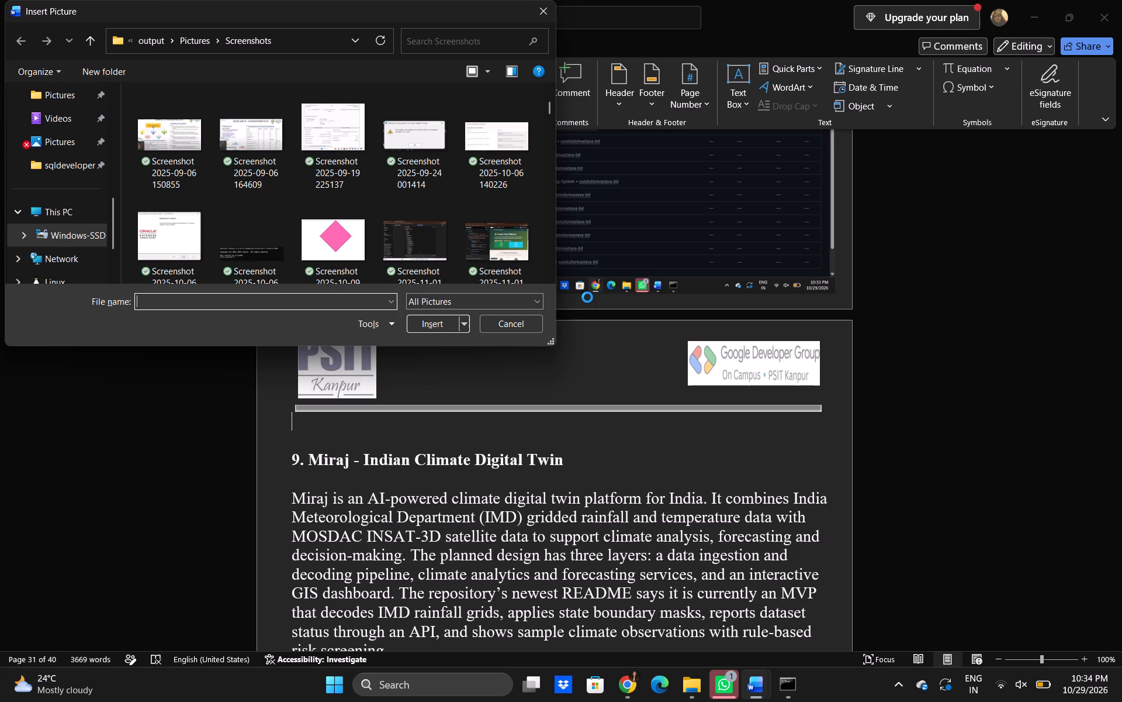
pyautogui.moveTo(547, 105); pyautogui.dragTo(540, 252)
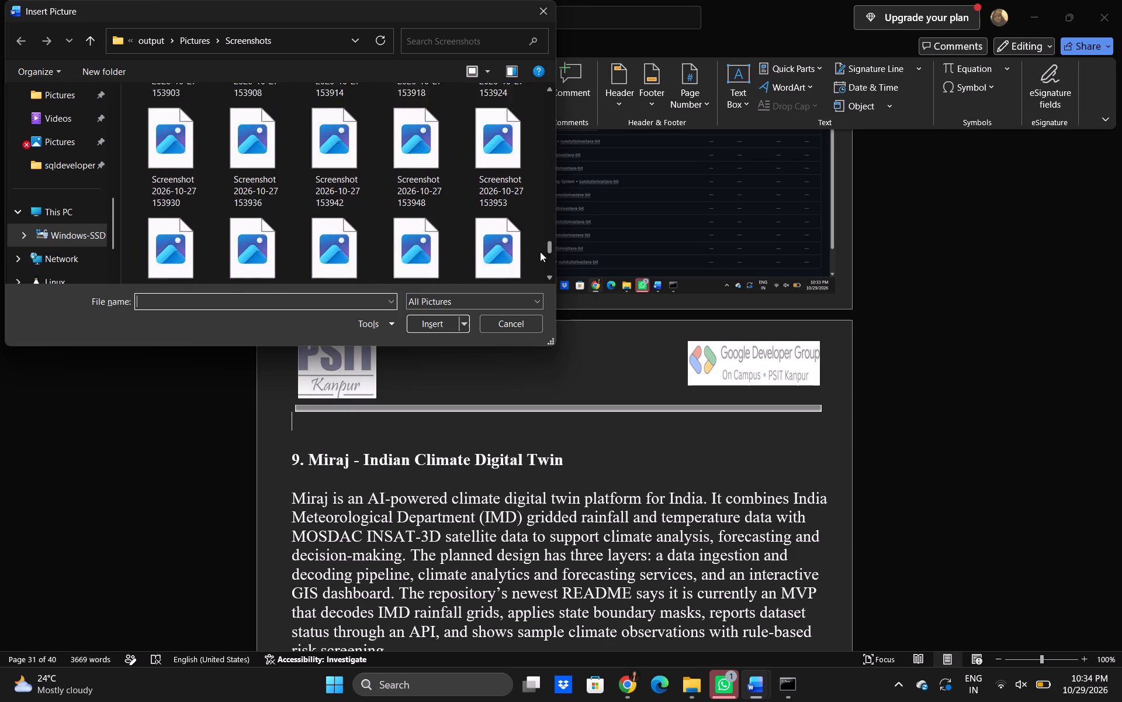
pyautogui.moveTo(540, 252); pyautogui.dragTo(540, 257)
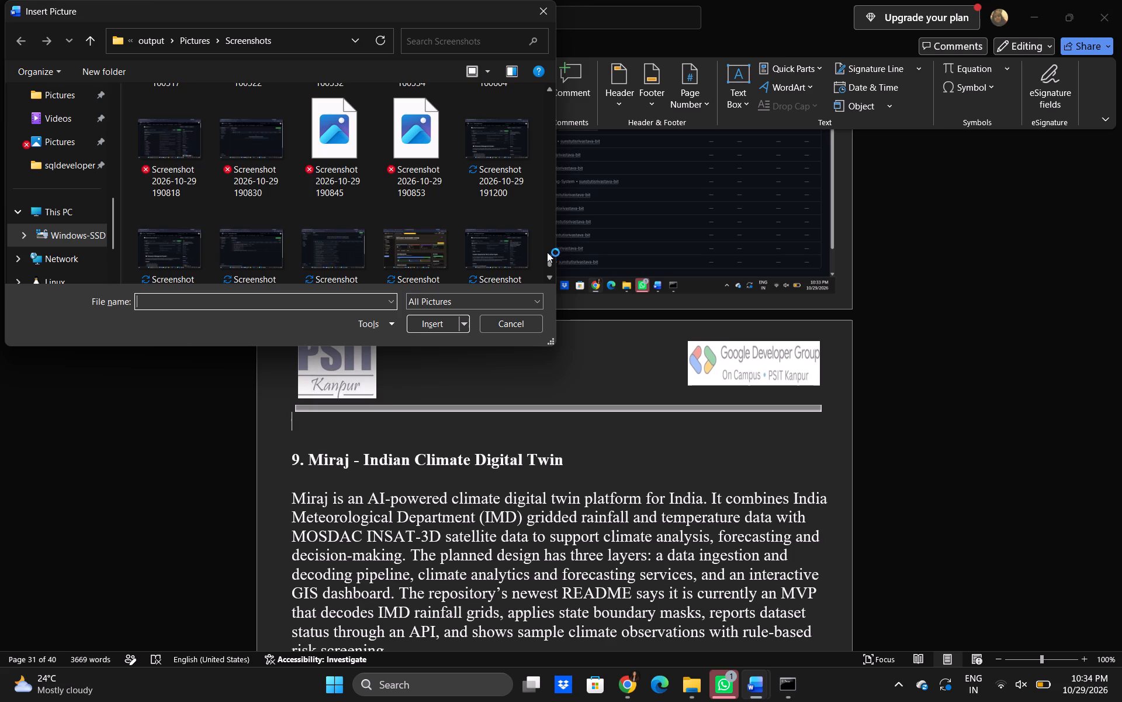
pyautogui.moveTo(547, 252); pyautogui.dragTo(548, 271)
pyautogui.moveTo(549, 260); pyautogui.dragTo(549, 283)
pyautogui.click(178, 222)
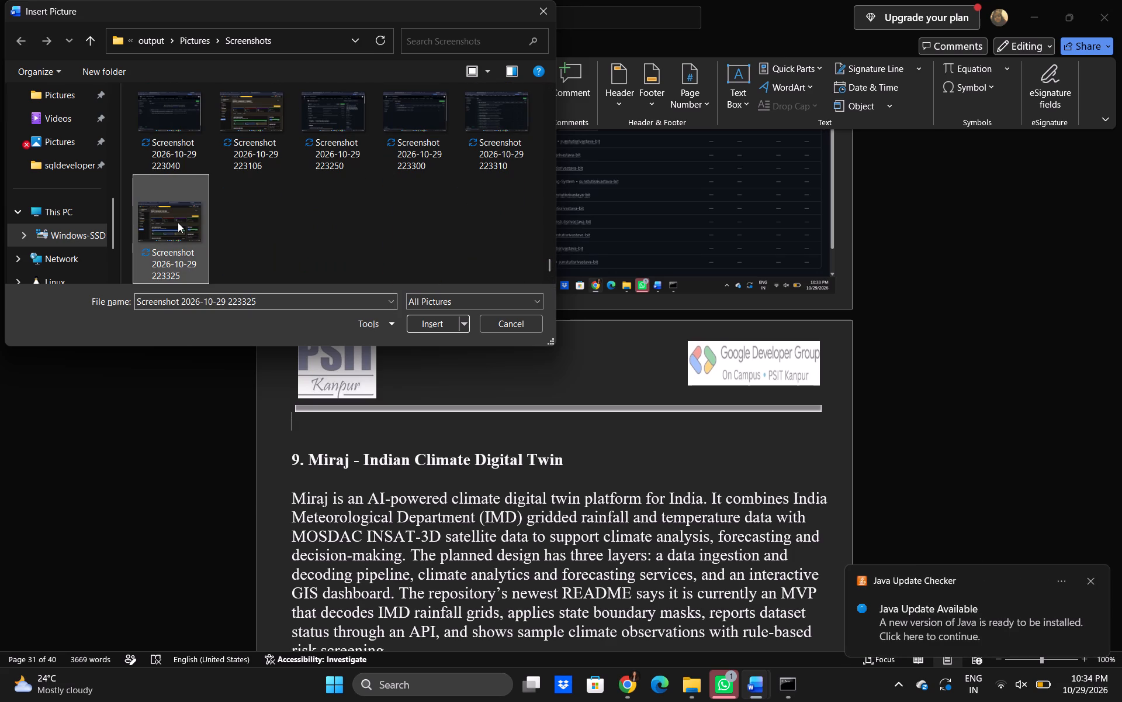
pyautogui.click(423, 322)
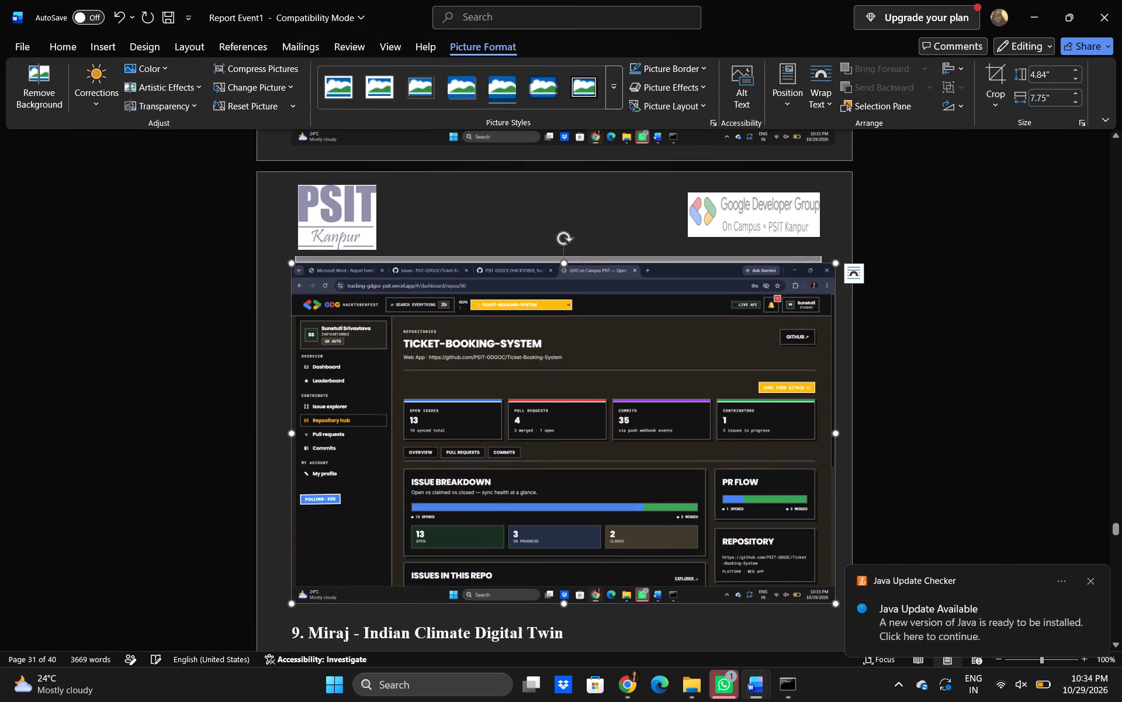
# Add a blank line above the Ticket-Booking-System tracking dashboard screenshot.
pyautogui.click(282, 281)
pyautogui.click(282, 281)
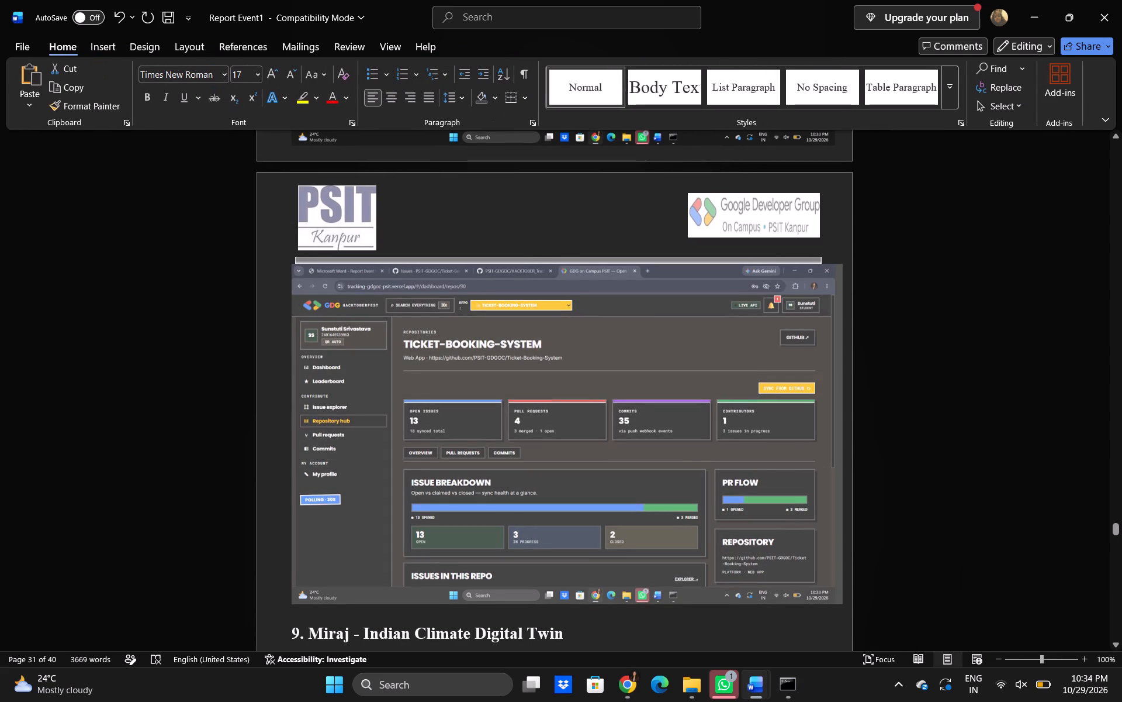
pyautogui.scroll(1, 660, 208)
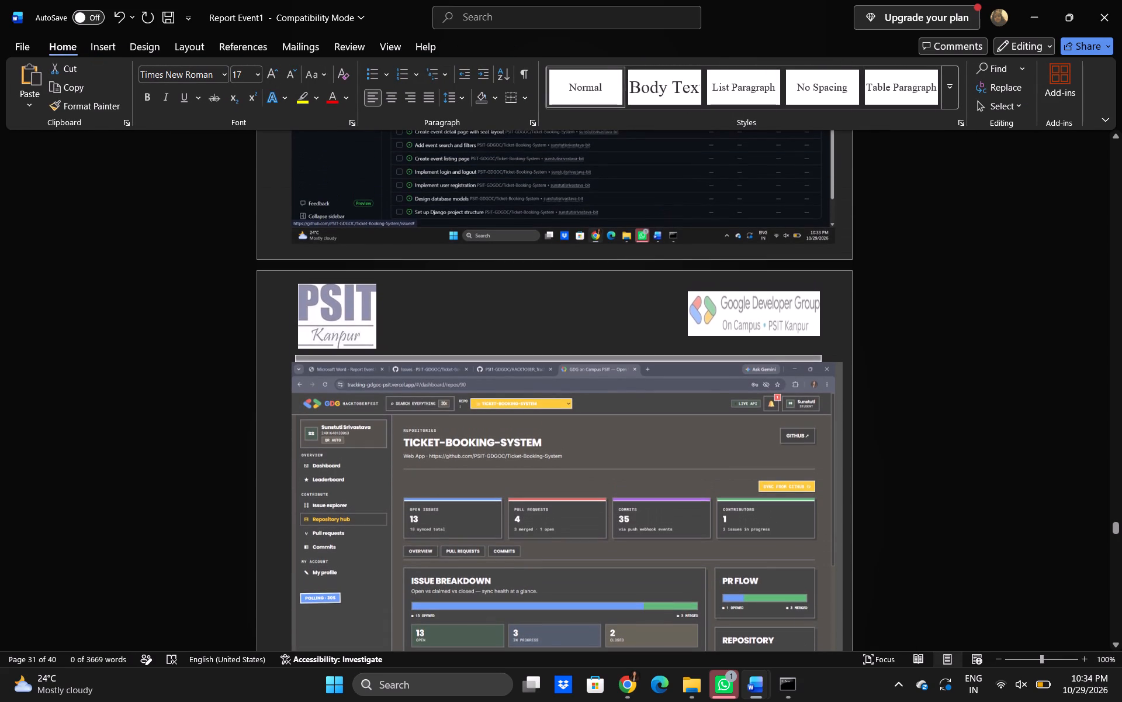
pyautogui.click(847, 211)
pyautogui.press('Return')
pyautogui.press('\\')
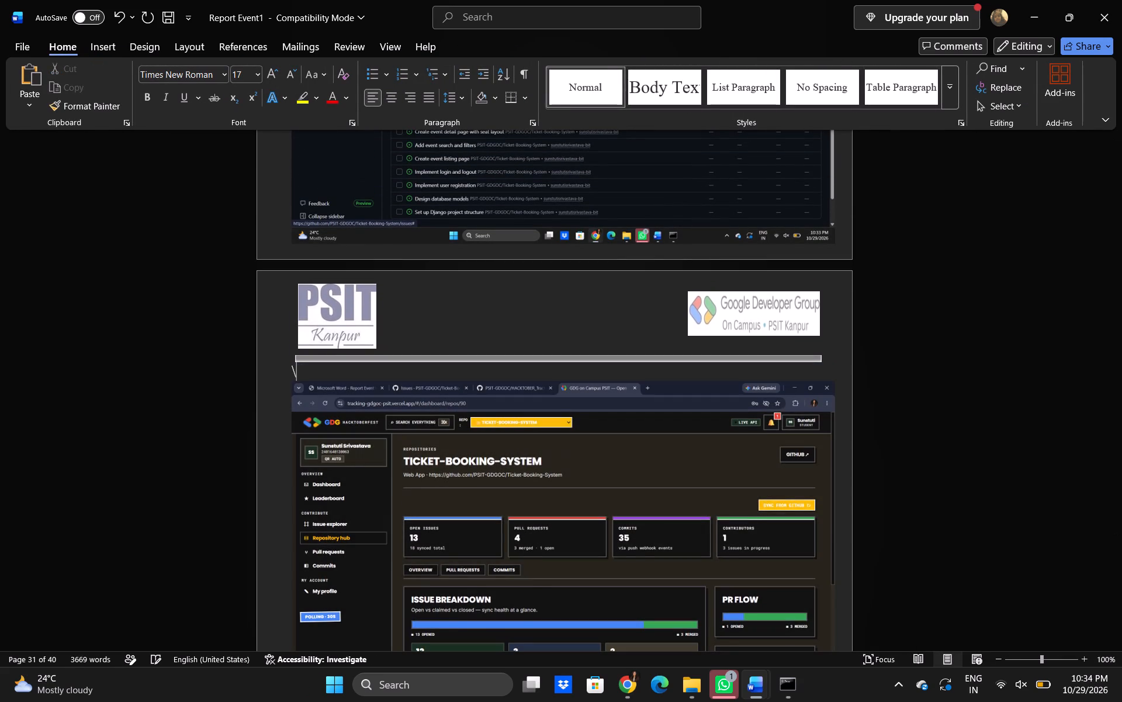
pyautogui.press('BackSpace')
# Review section 9, Miraj - Indian Climate Digital Twin, through to its Contribution and Impact paragraph.
pyautogui.scroll(-3, 847, 211)
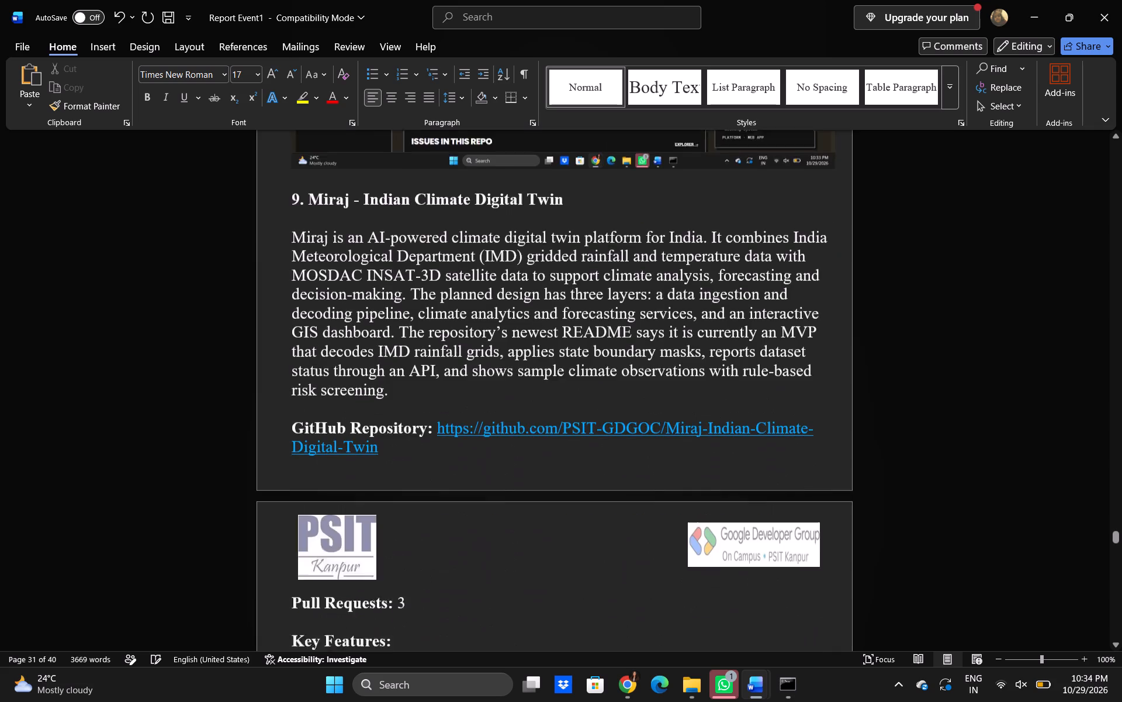
pyautogui.scroll(-1, 847, 211)
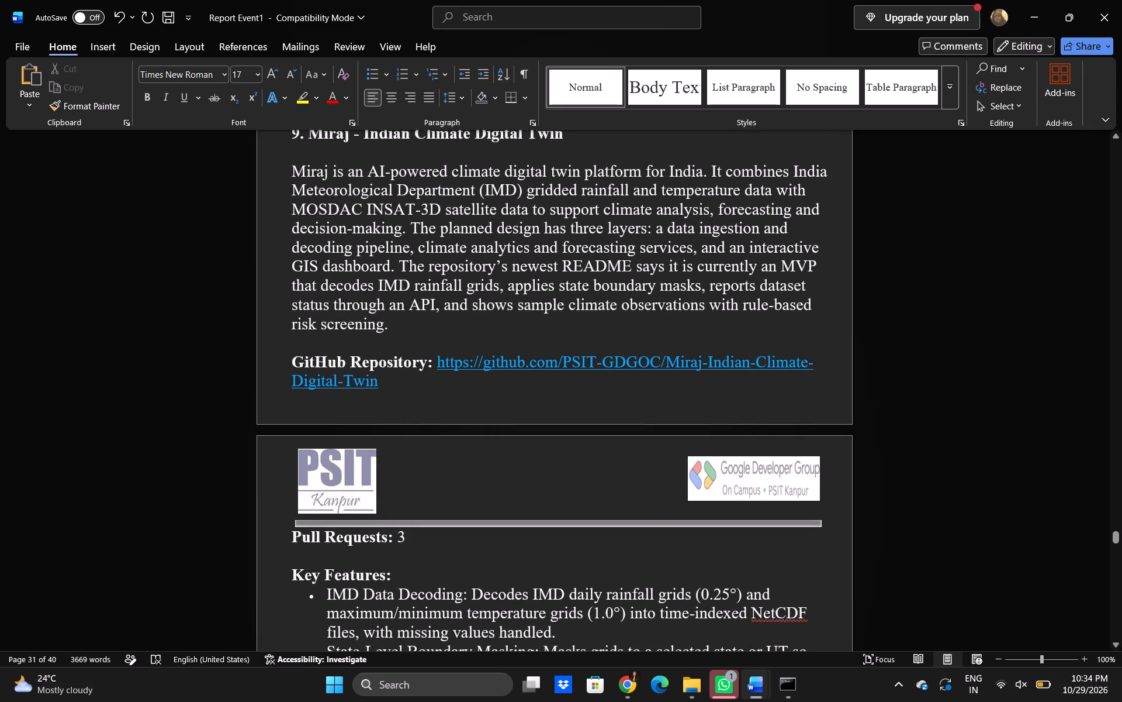
pyautogui.scroll(-5, 557, 412)
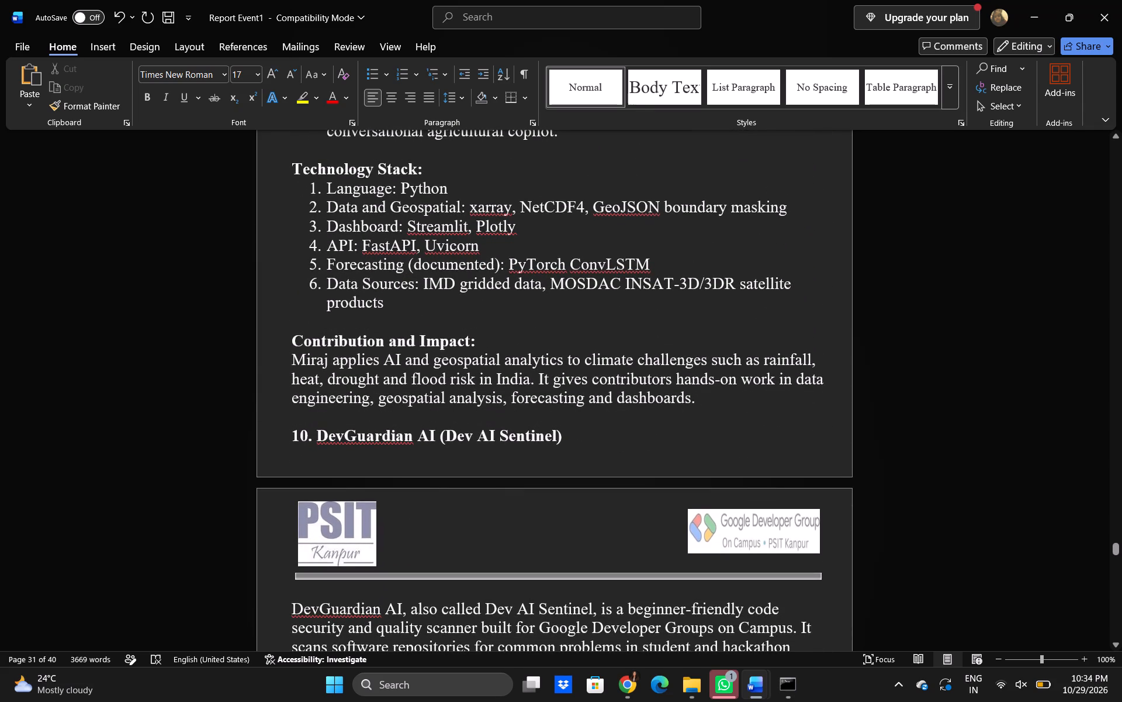
pyautogui.scroll(7, 636, 424)
pyautogui.scroll(-1, 636, 424)
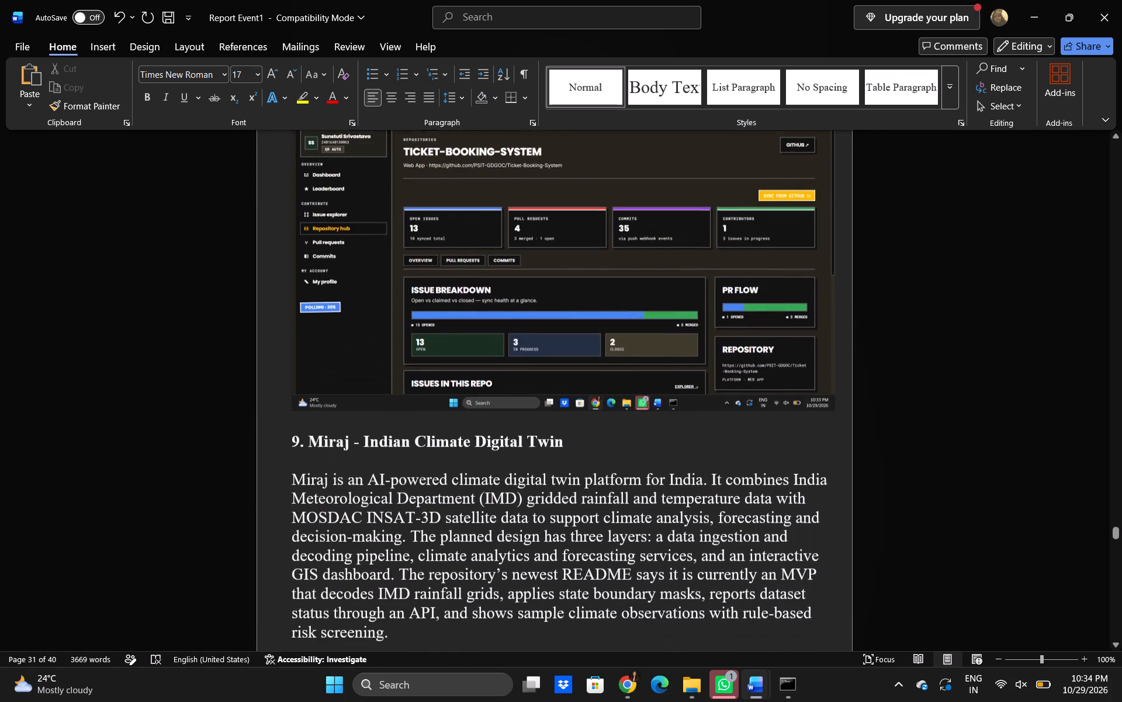
pyautogui.scroll(-1, 636, 424)
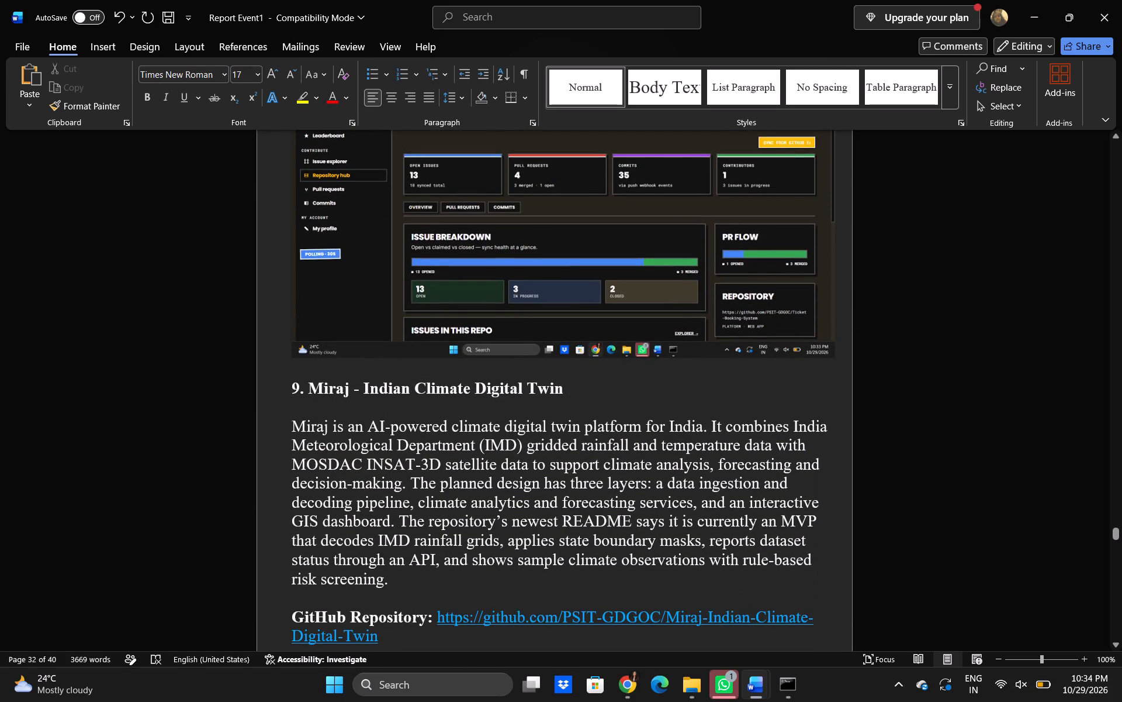
# Switch to Chrome and open the PSIT-GDGOC organisation page on GitHub in place of the Ticket-Booking-System issues page.
pyautogui.hotkey('alt', 'Tab')
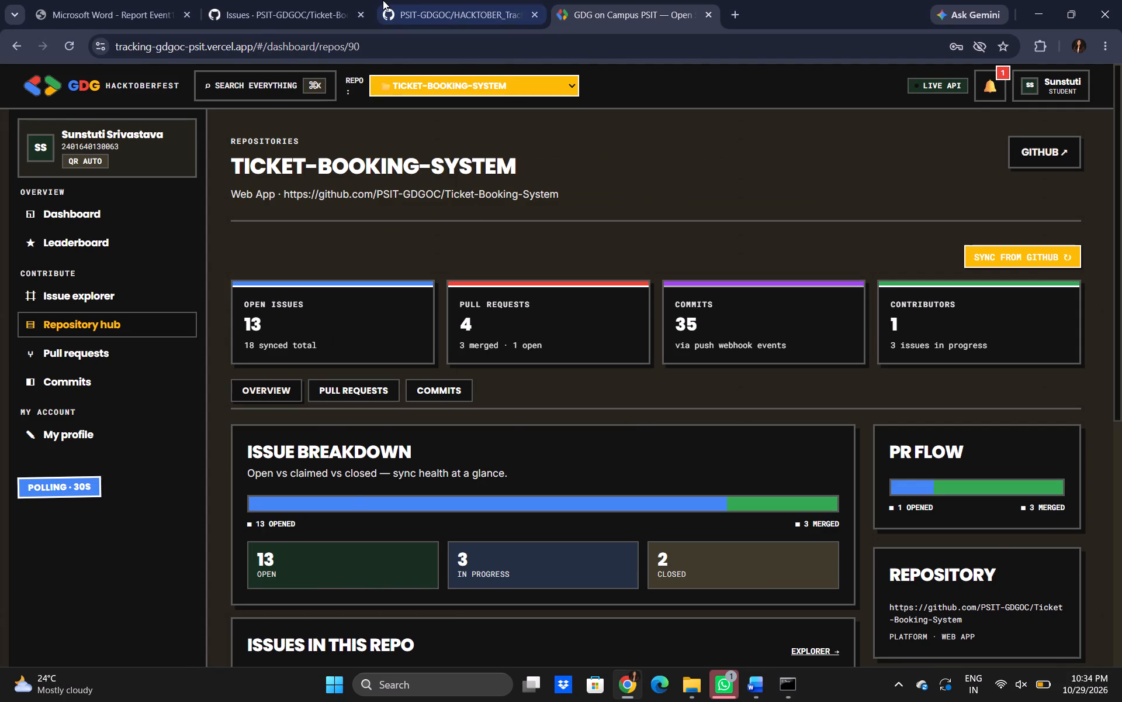
pyautogui.click(278, 0)
pyautogui.click(383, 46)
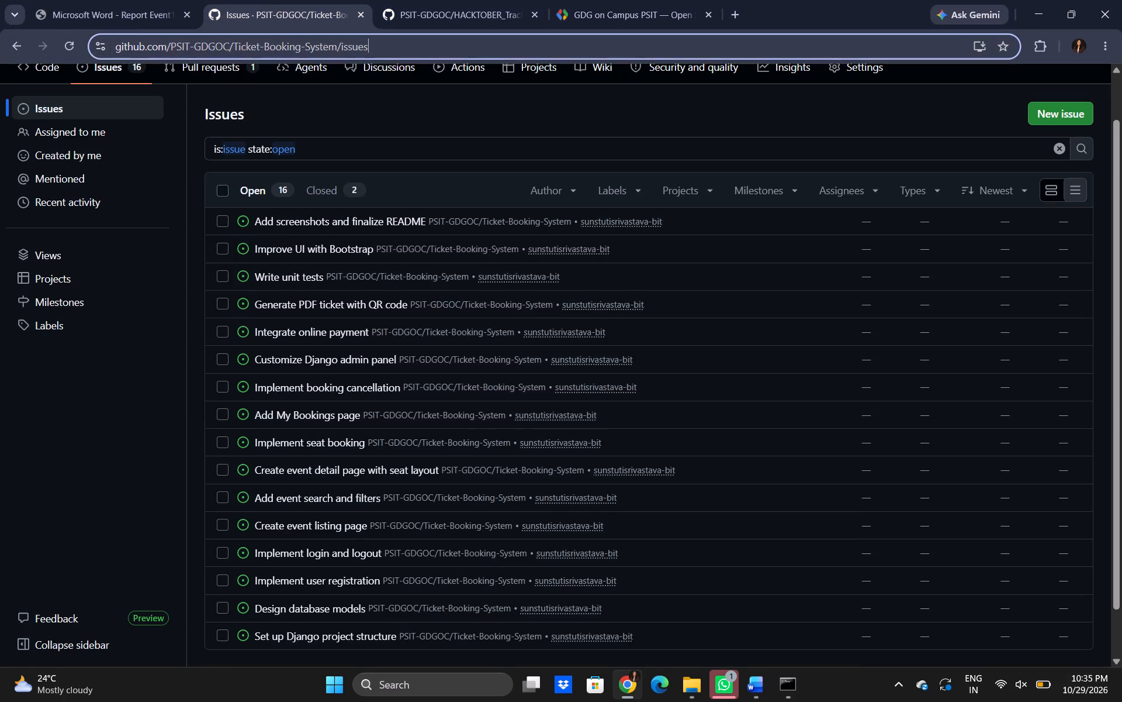
pyautogui.press('Right')
pyautogui.hotkey('ctrl', 'BackSpace')
pyautogui.hotkey('ctrl', 'BackSpace')
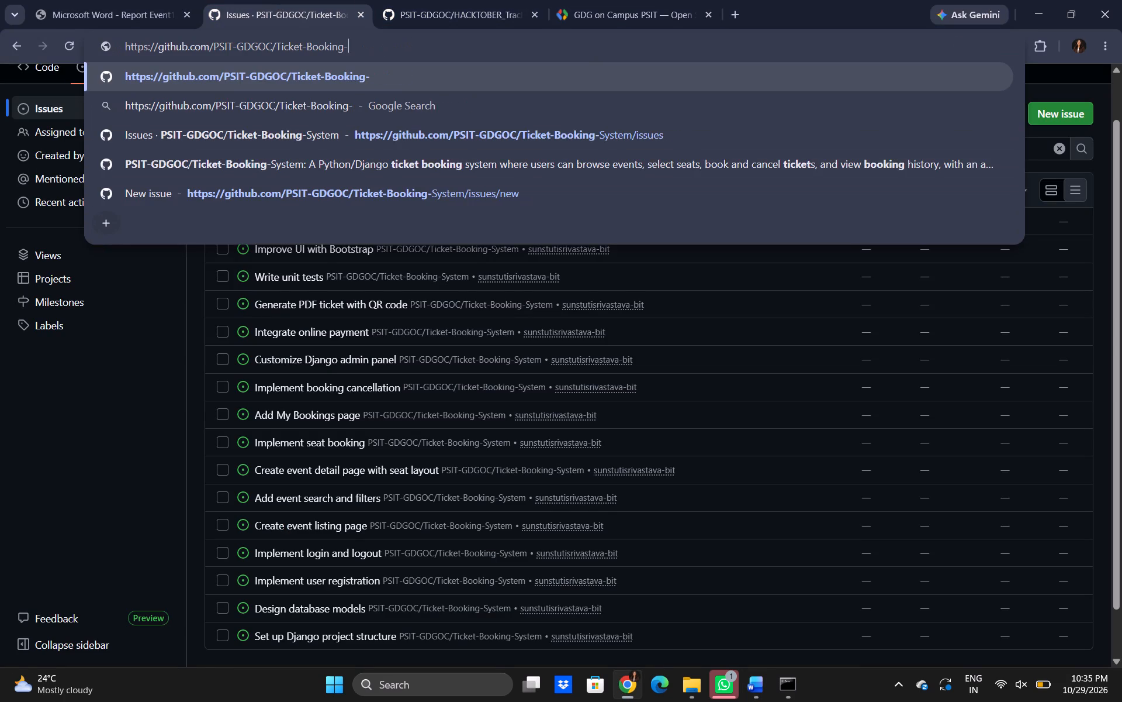
pyautogui.hotkey('ctrl', 'BackSpace')
pyautogui.hotkey('ctrl', 'BackSpace')
pyautogui.press('Return')
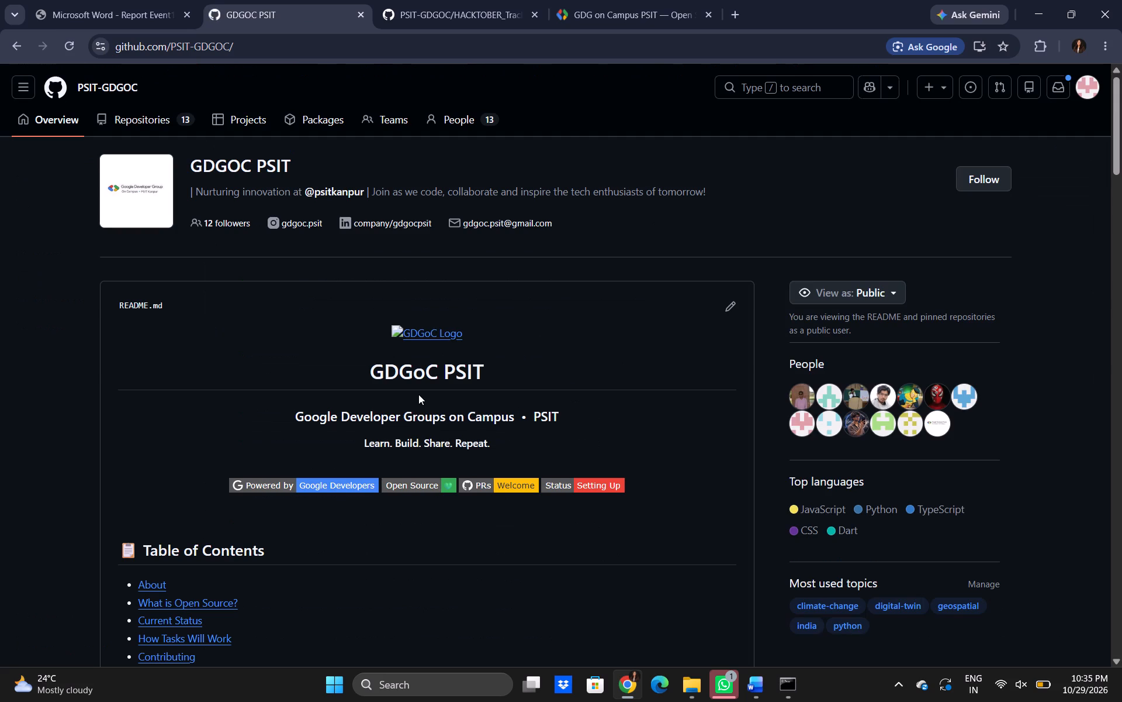
# Find Miraj-Indian-Climate-Digital-Twin in the organisation's repository list and open it.
pyautogui.scroll(-1, 418, 394)
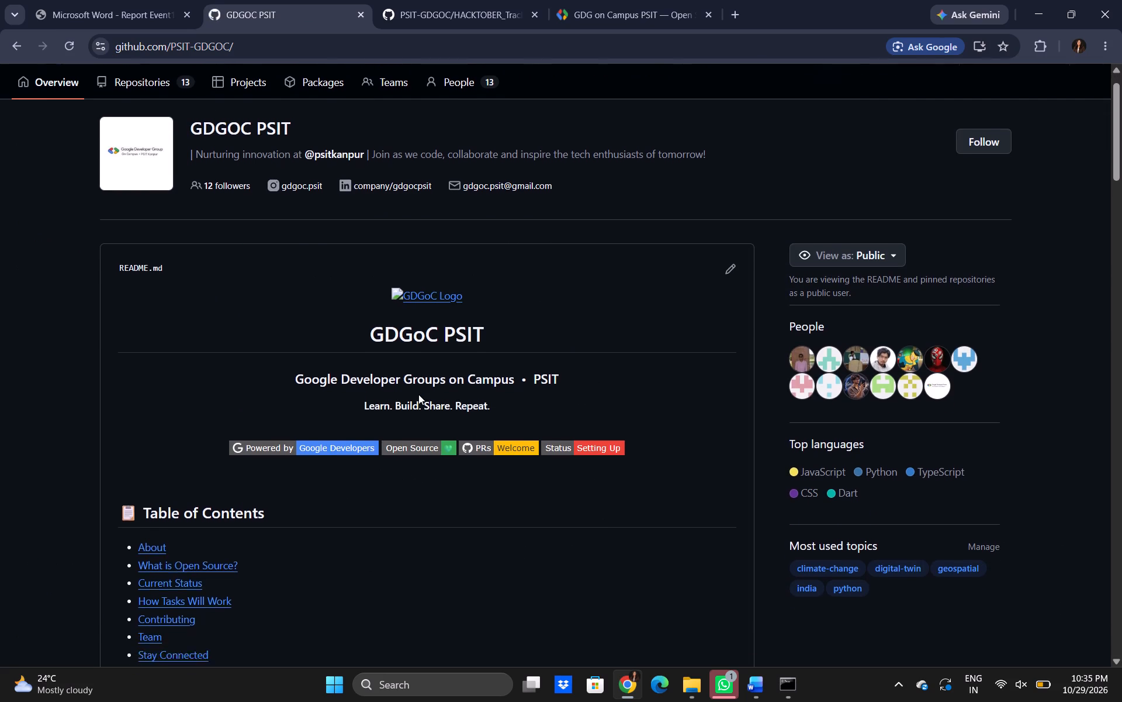
pyautogui.scroll(-8, 418, 394)
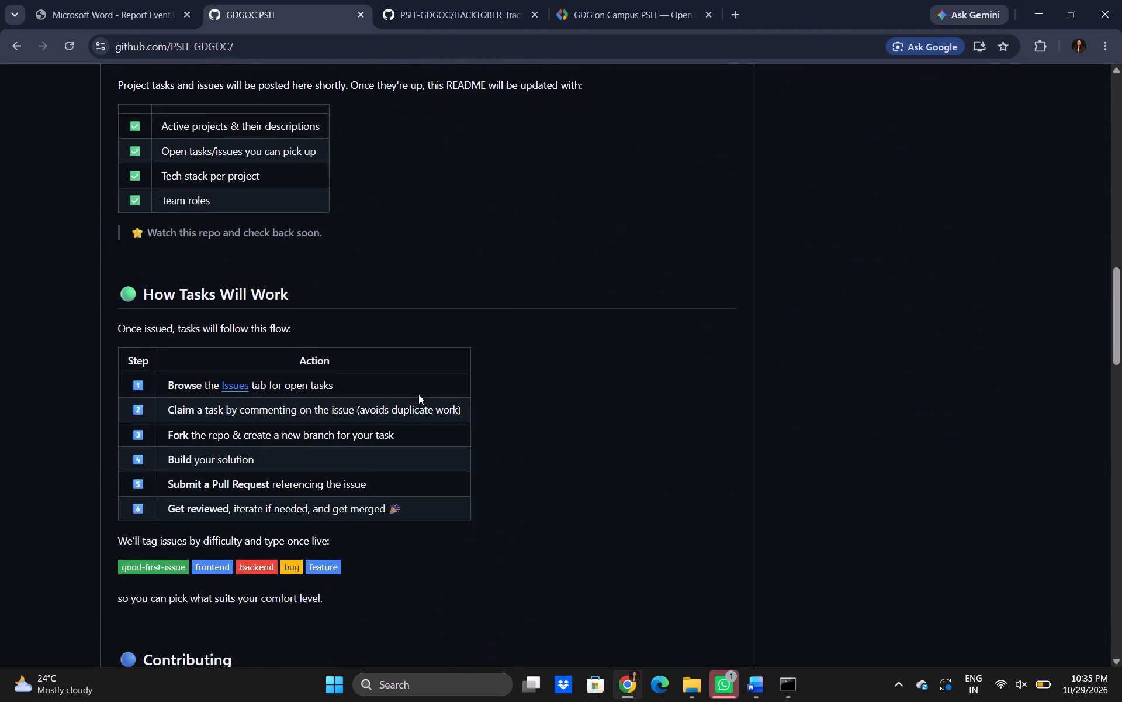
pyautogui.scroll(-5, 418, 394)
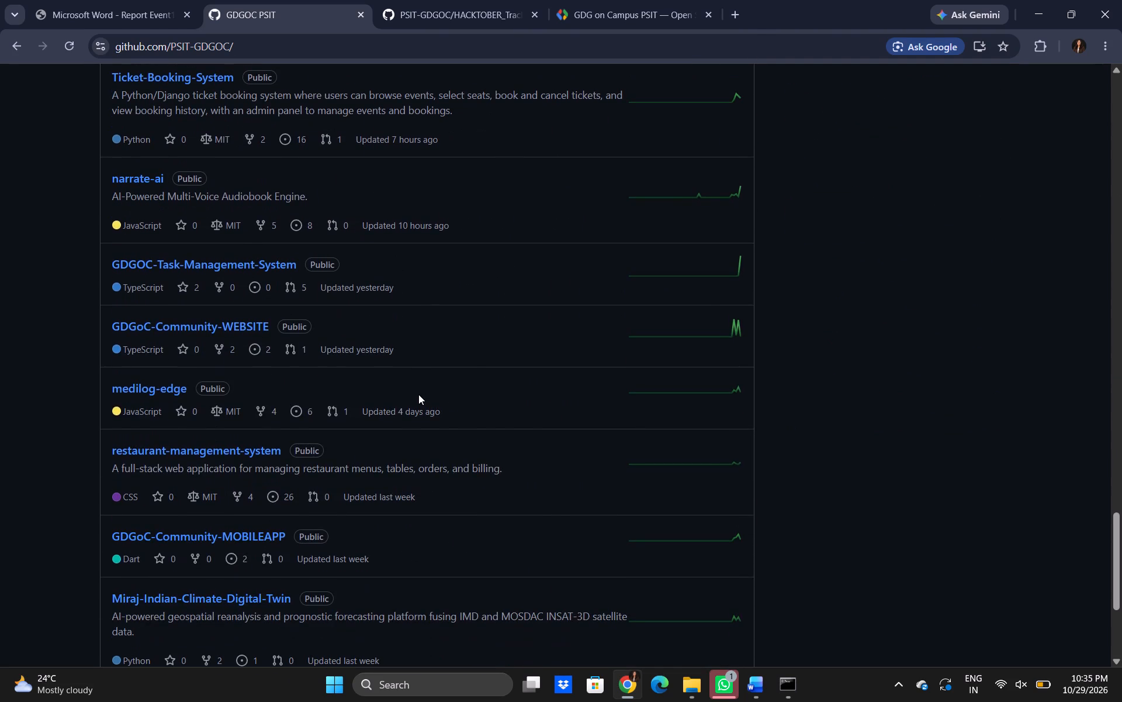
pyautogui.hotkey('alt', 'Tab')
pyautogui.hotkey('alt', 'Tab')
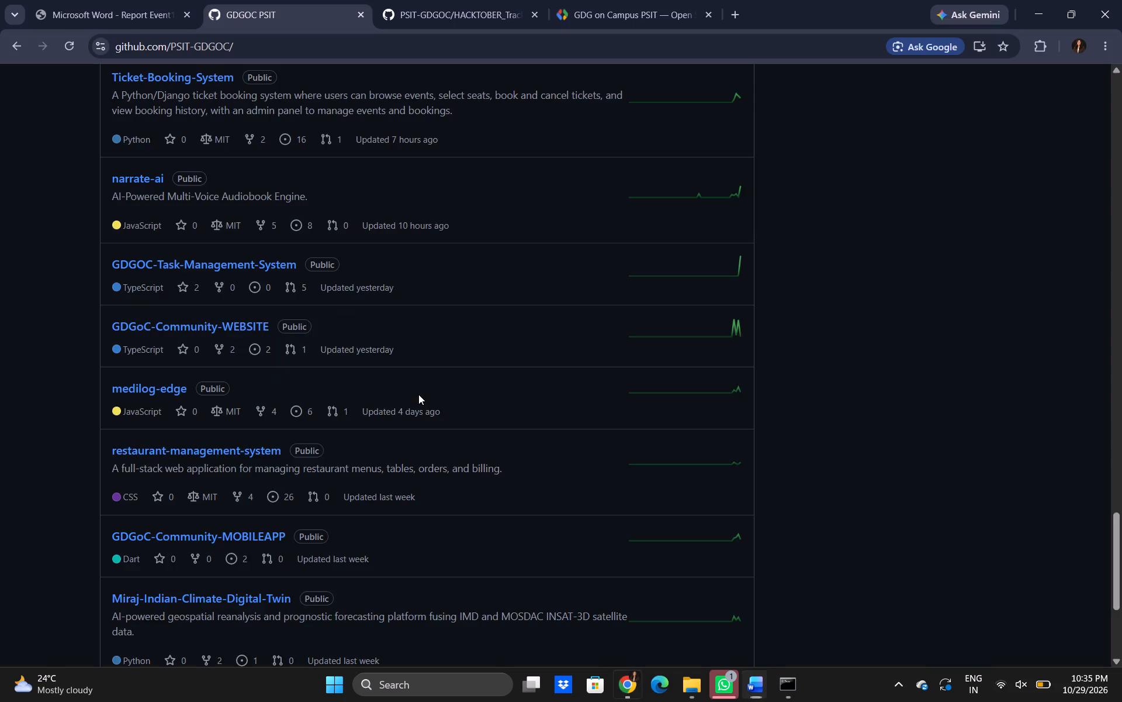
pyautogui.scroll(-1, 418, 394)
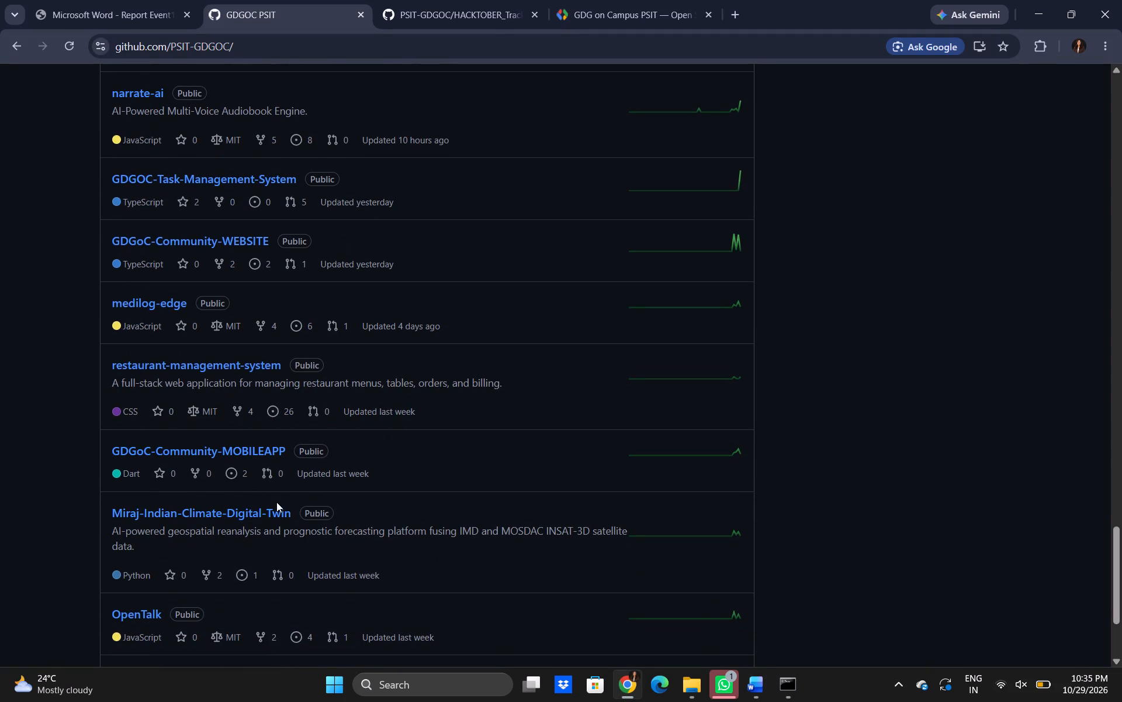
pyautogui.click(271, 508)
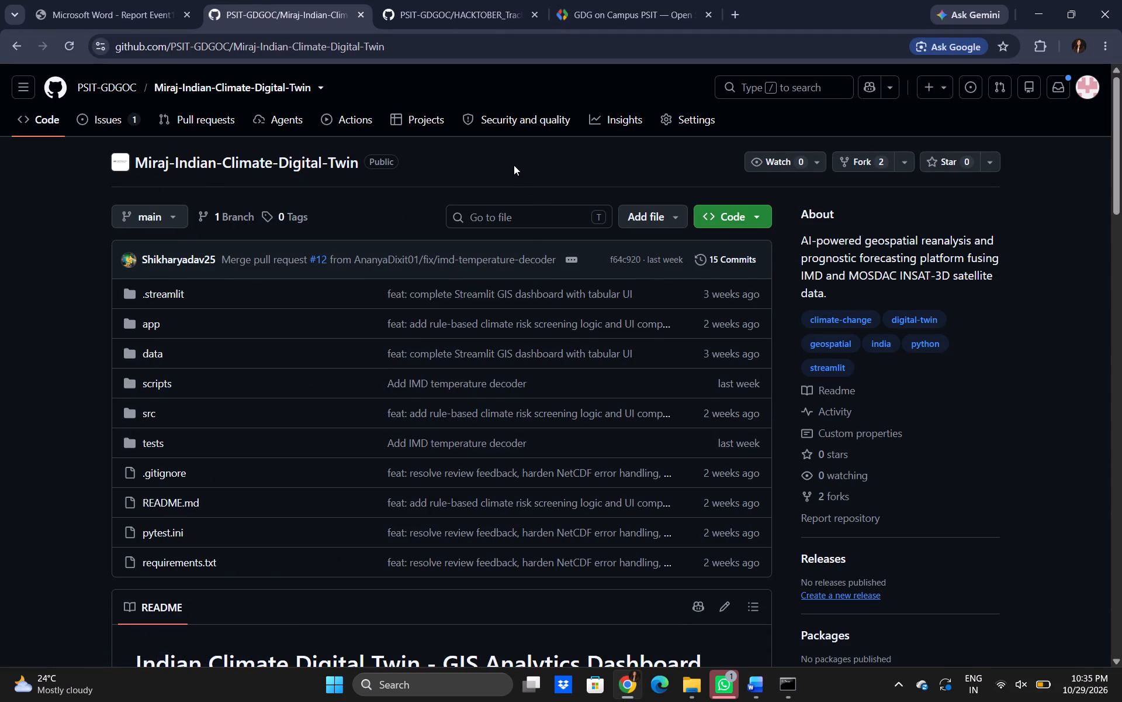
# Capture a full-screen screenshot of the Miraj-Indian-Climate-Digital-Twin repository page.
pyautogui.press('shift+super+s')
pyautogui.click(529, 33)
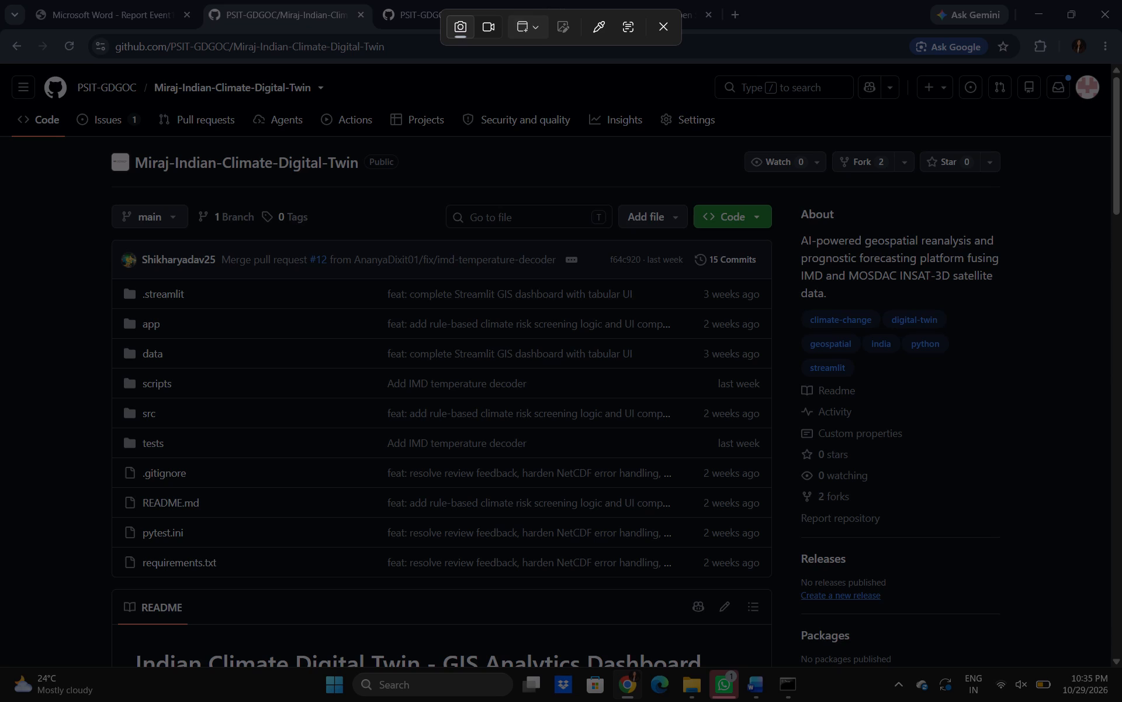
pyautogui.click(539, 88)
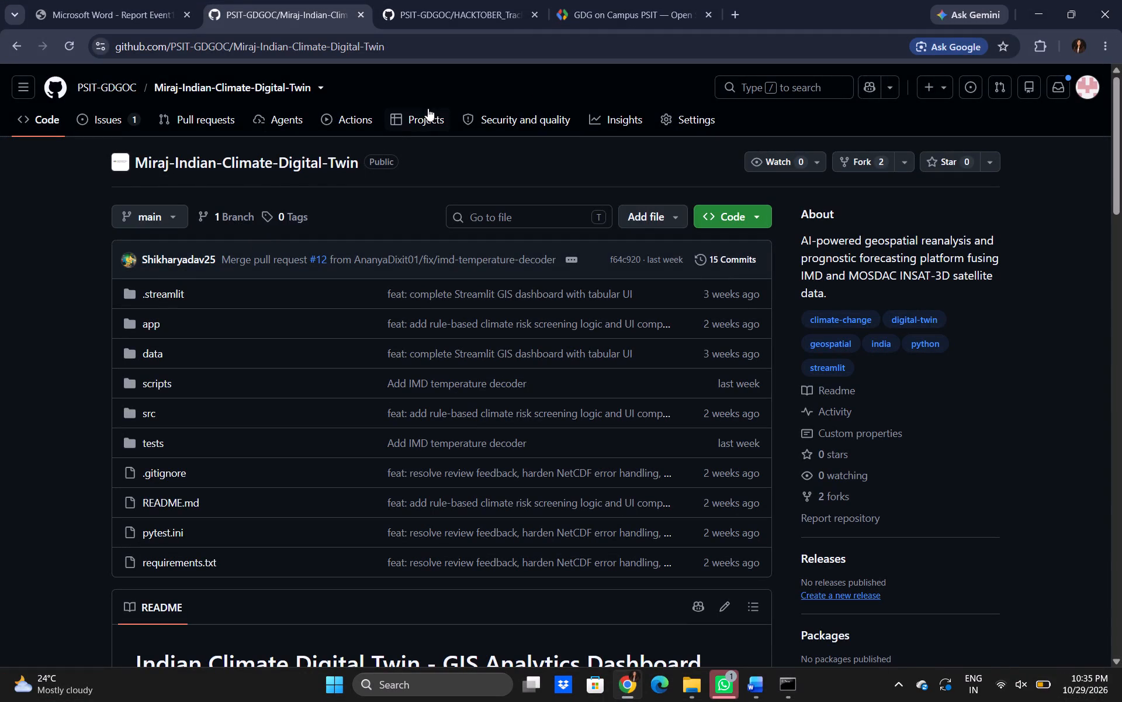
# Show the Miraj repository's closed pull requests and capture a full-screen screenshot of them.
pyautogui.click(211, 123)
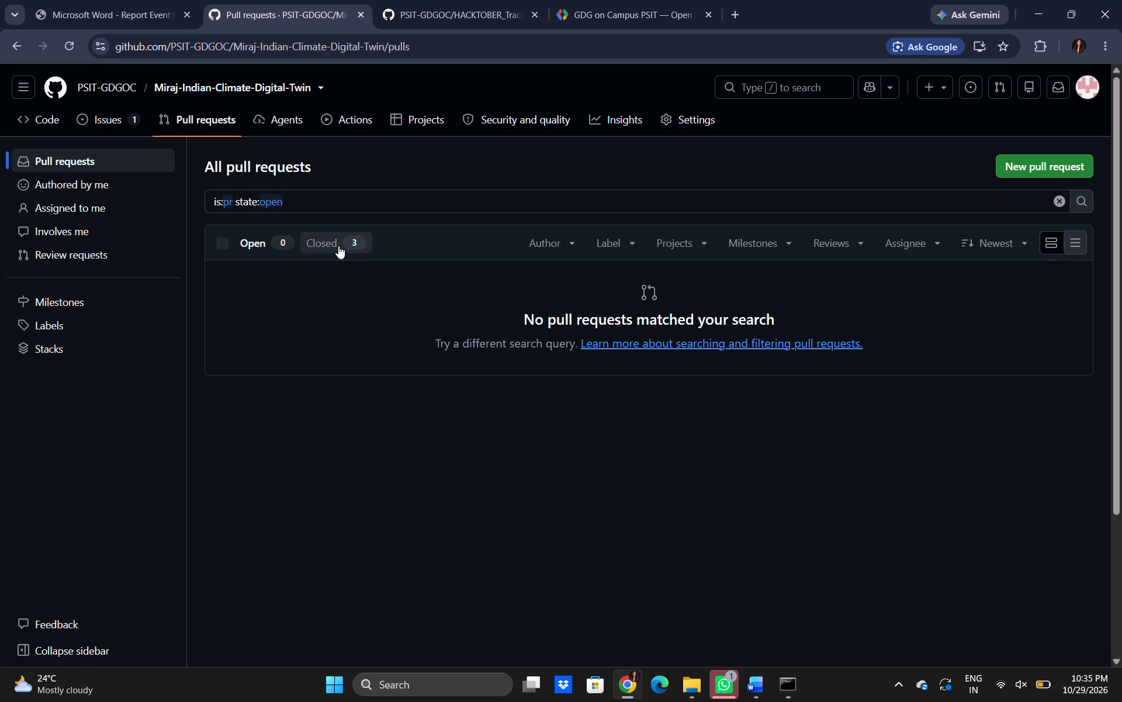
pyautogui.click(338, 246)
pyautogui.press('shift+super+s')
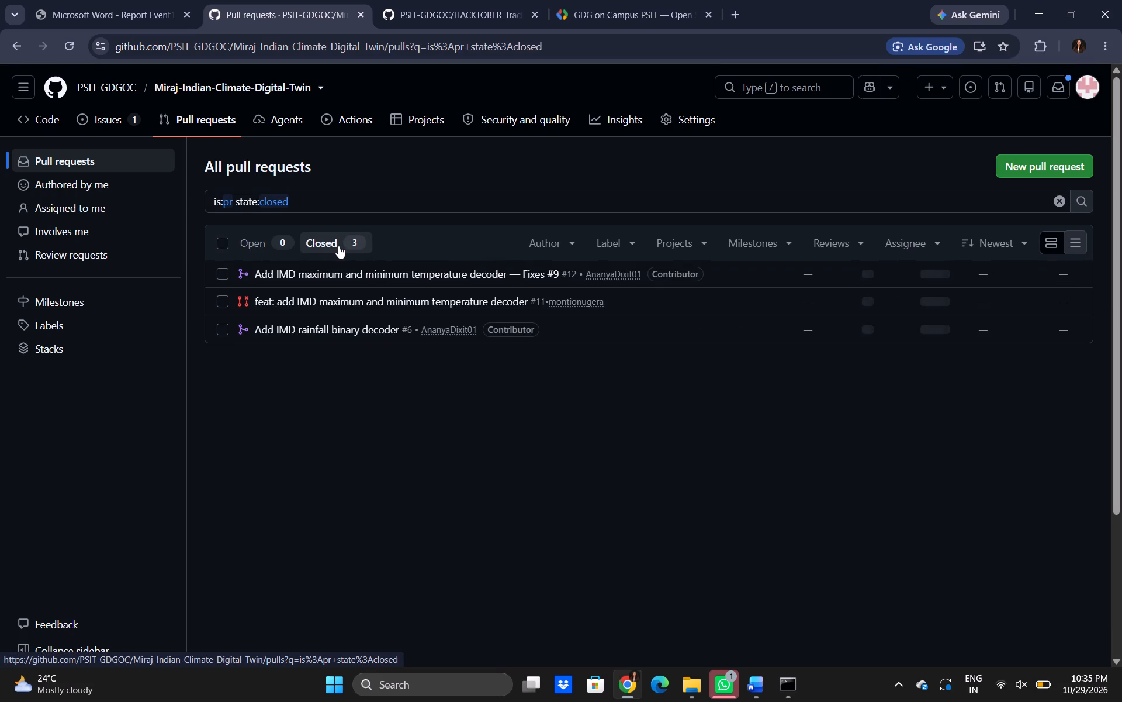
pyautogui.click(536, 20)
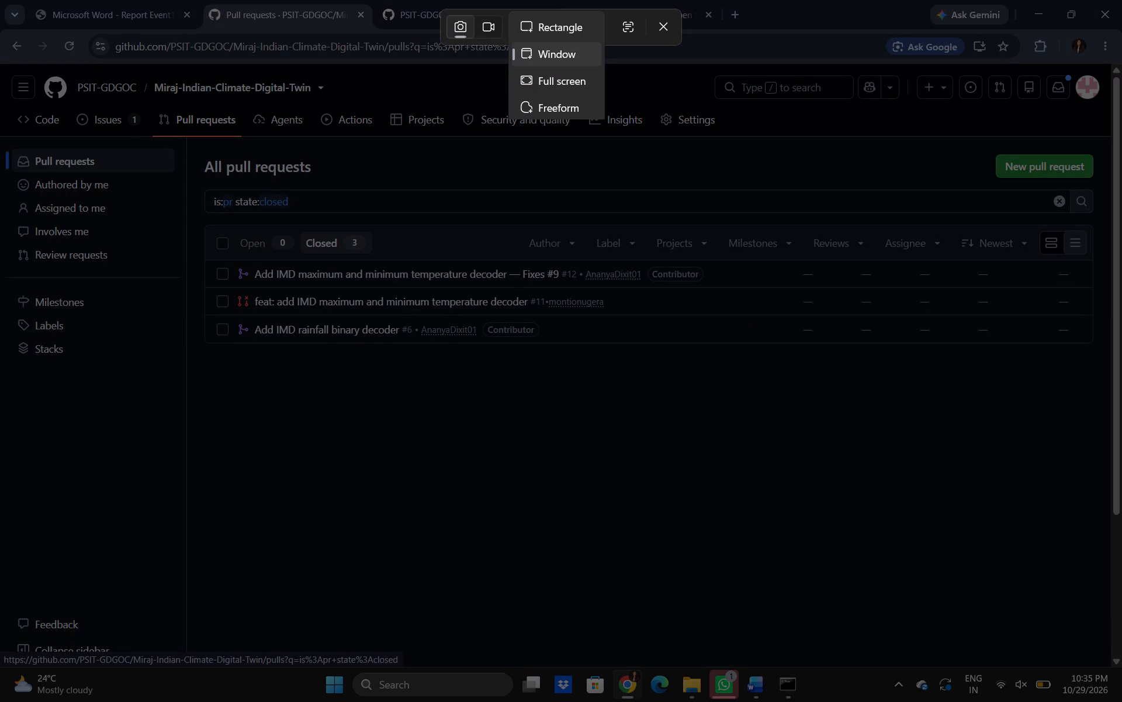
pyautogui.click(536, 91)
# Show the Miraj repository's closed issues and capture a full-screen screenshot of them.
pyautogui.click(103, 119)
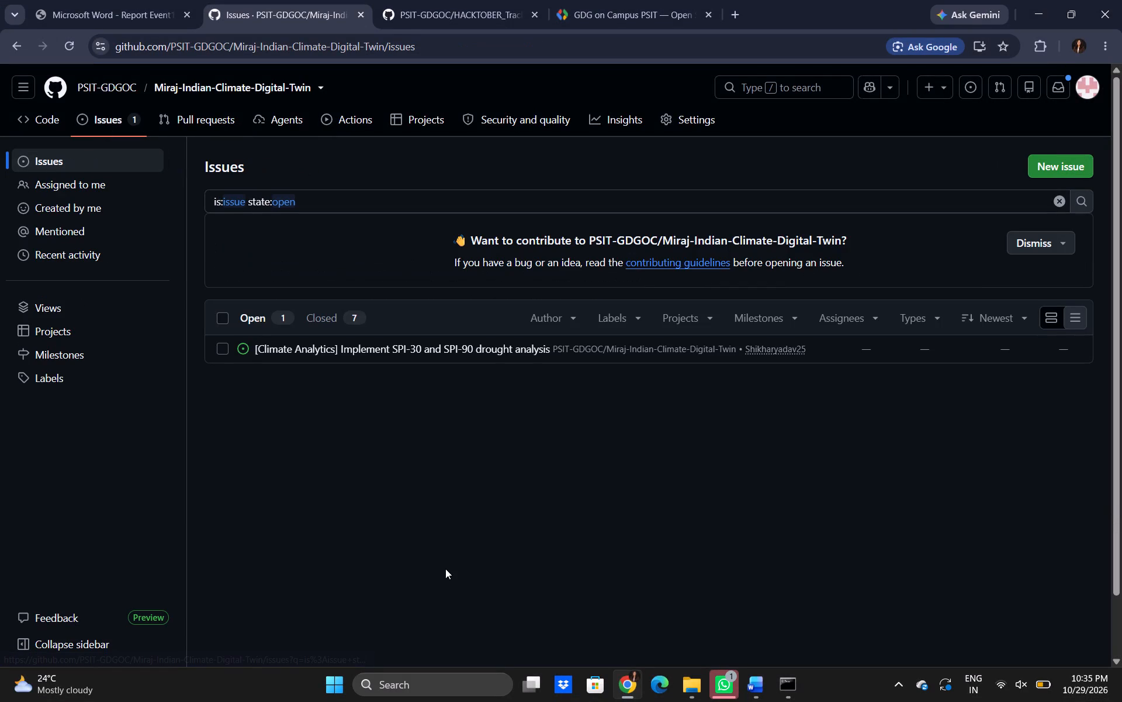
pyautogui.click(334, 326)
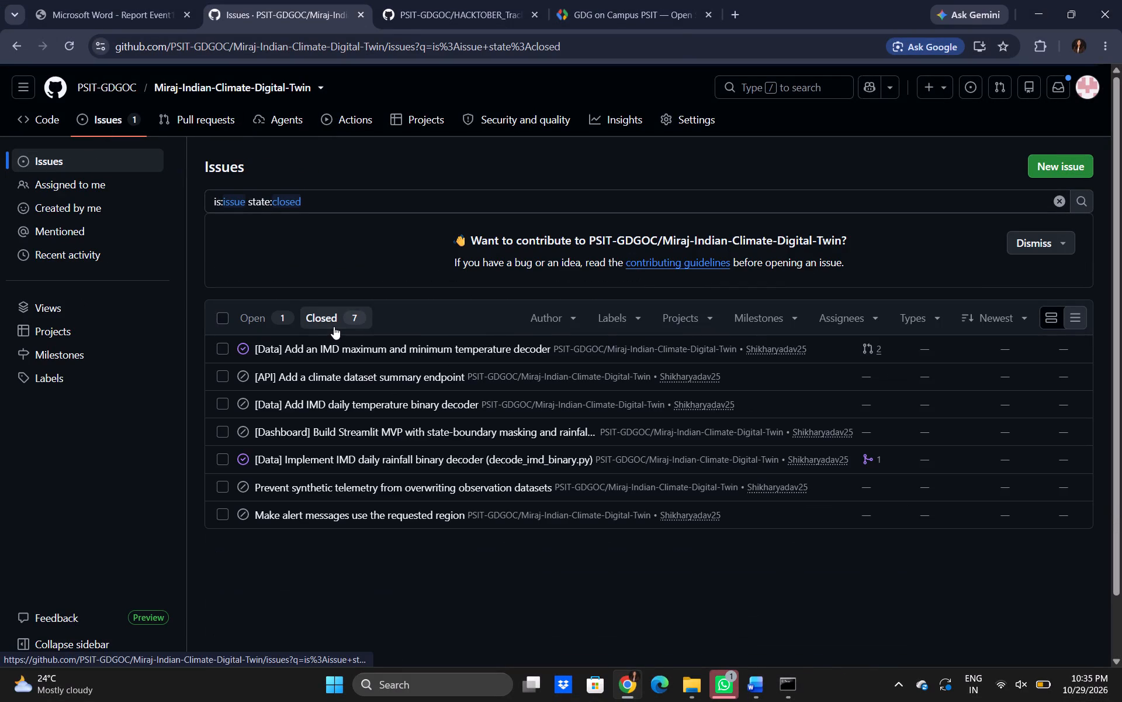
pyautogui.press('shift+super+s')
pyautogui.click(536, 27)
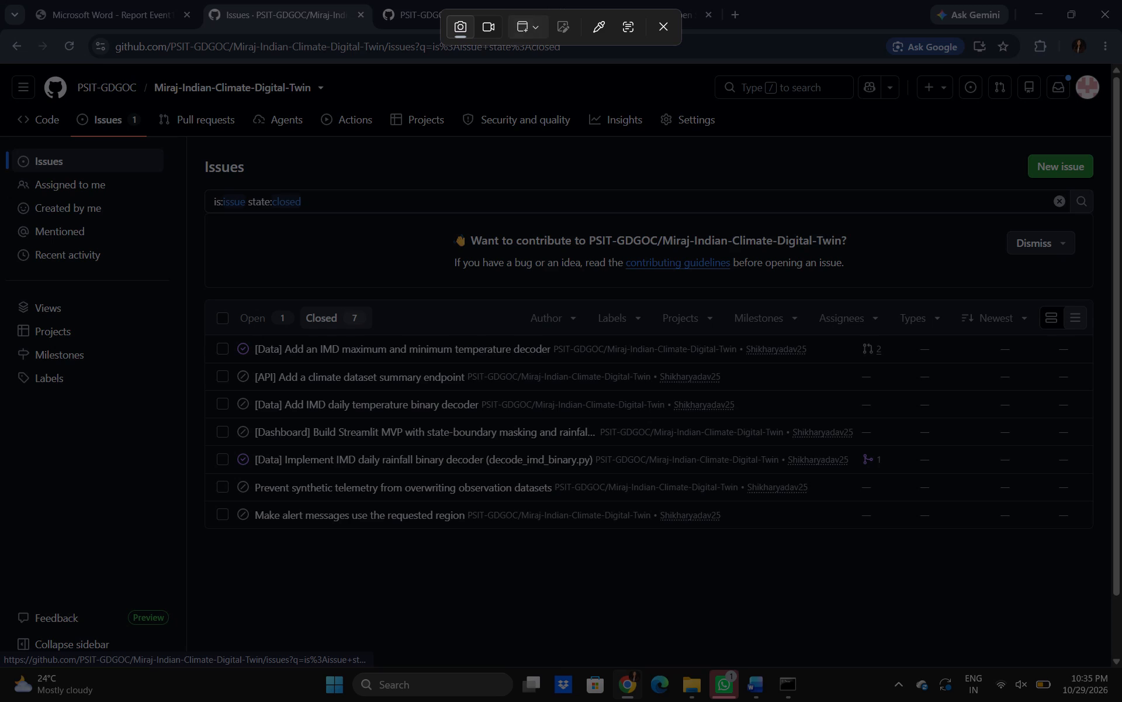
pyautogui.click(544, 81)
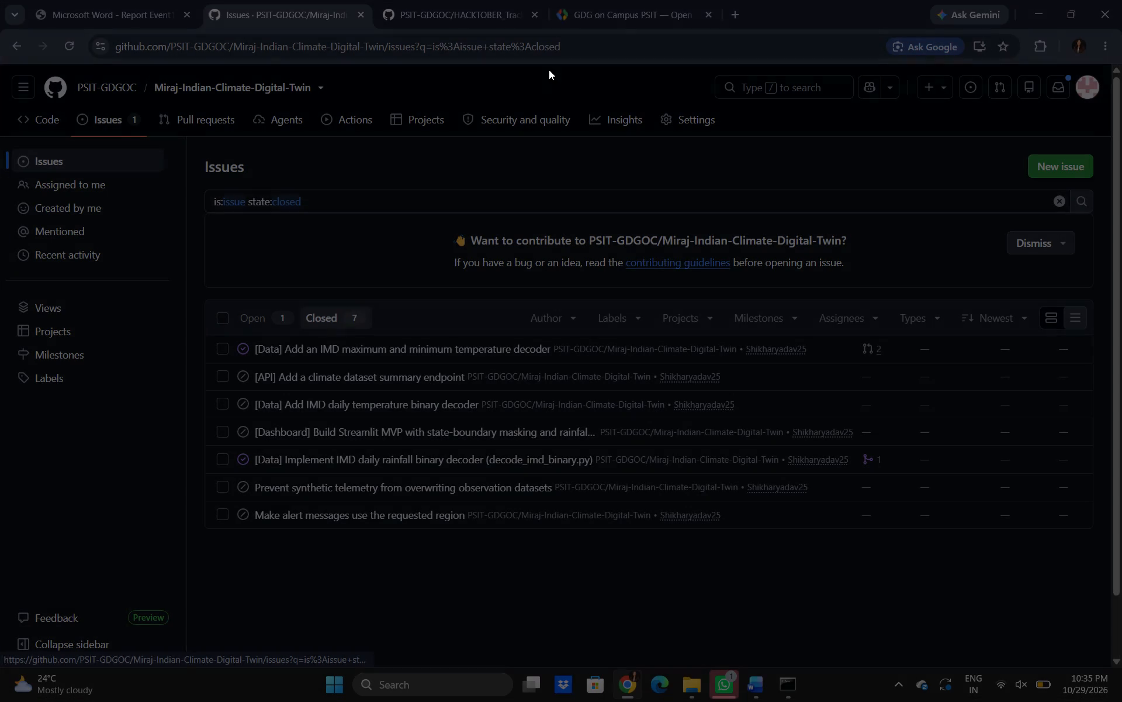
# Switch to the GDG tracking site, return to its repository list and open the Miraj-Indian-Climate-Digital-Twin dashboard.
pyautogui.click(618, 0)
pyautogui.hscroll(5, 368, 249)
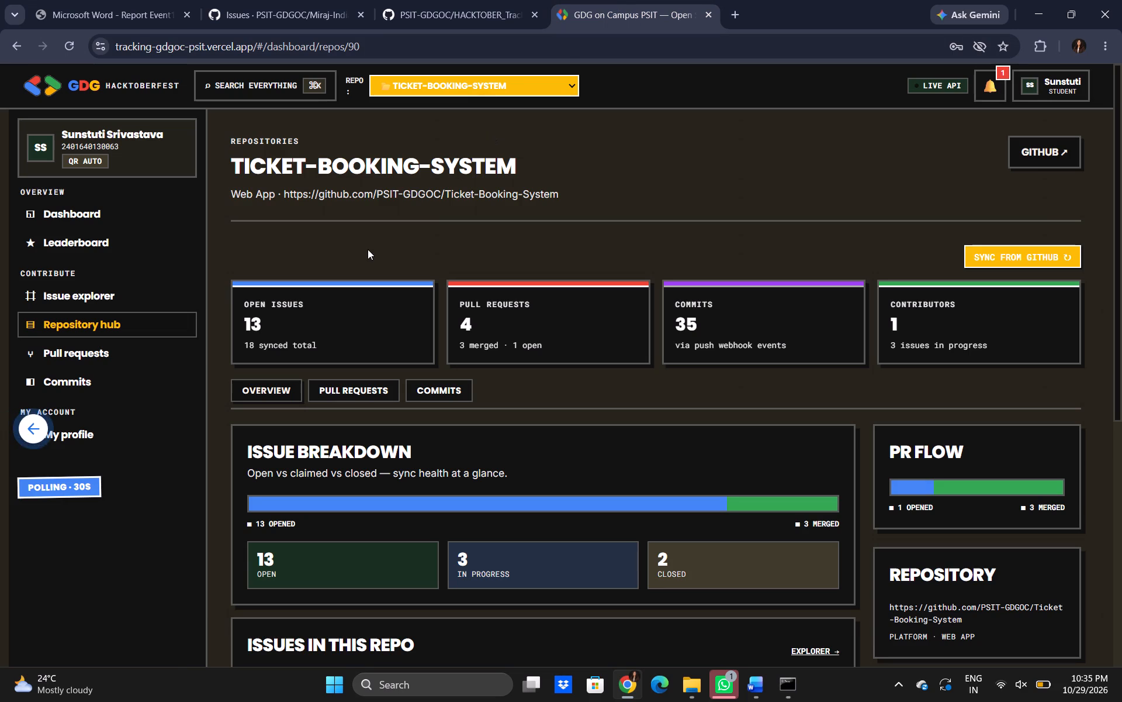
pyautogui.hscroll(3, 368, 249)
pyautogui.scroll(-2, 442, 425)
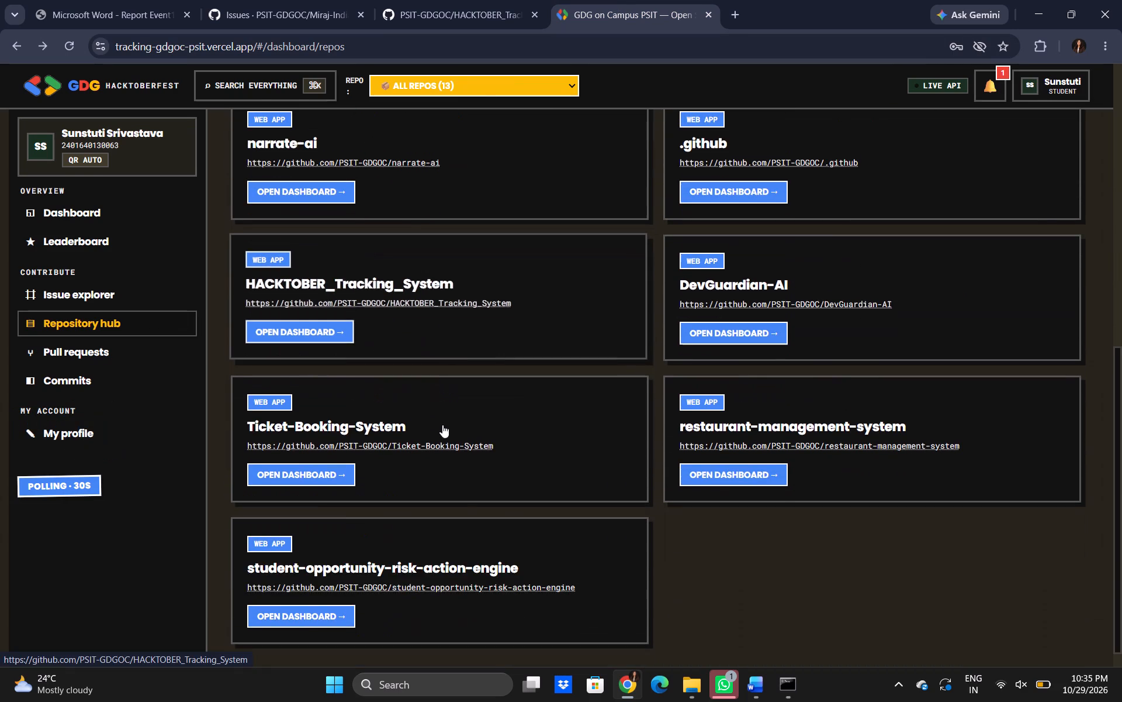
pyautogui.scroll(-2, 442, 425)
pyautogui.scroll(2, 494, 245)
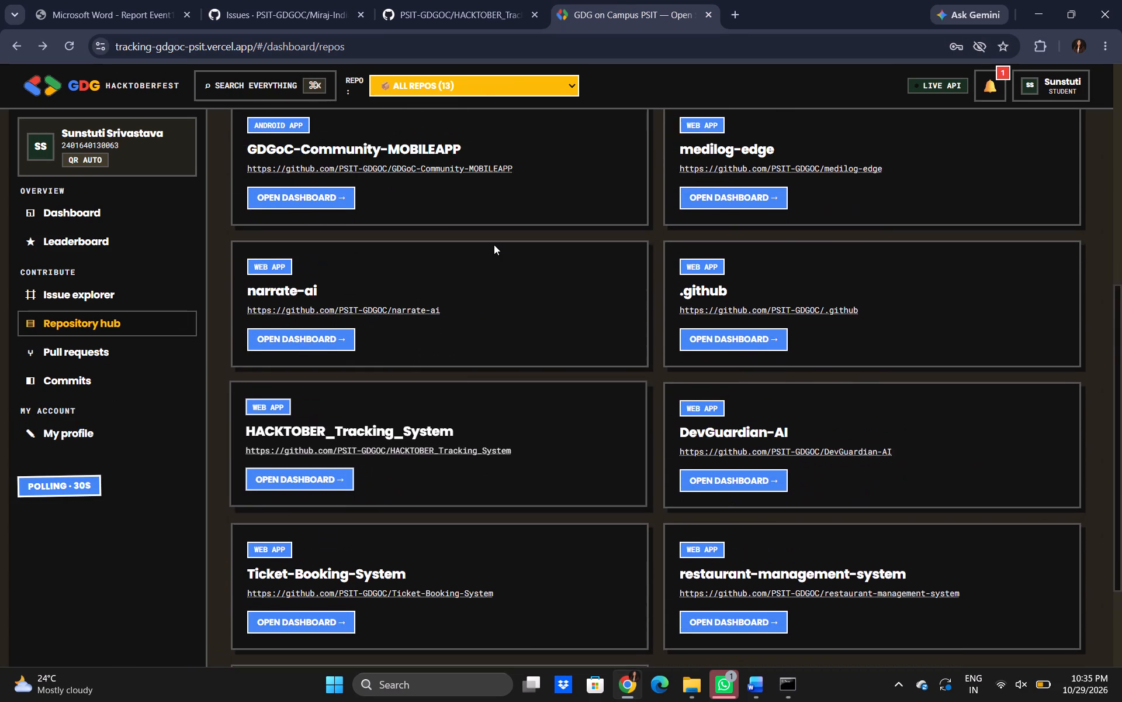
pyautogui.scroll(2, 494, 245)
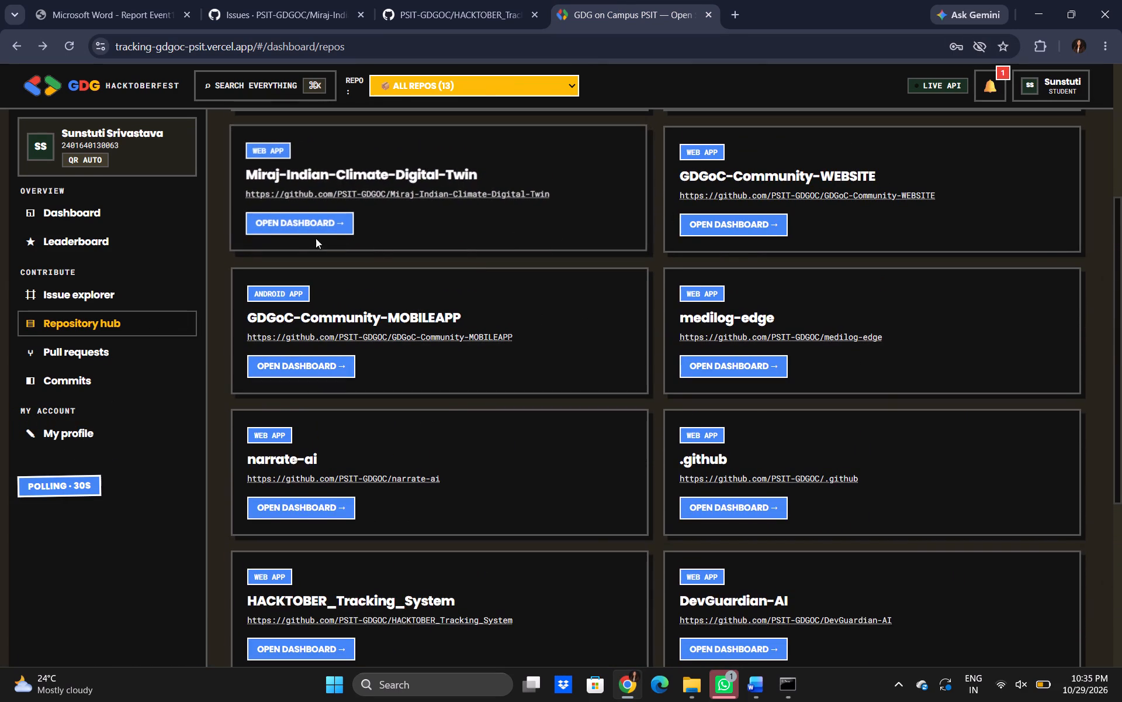
pyautogui.click(265, 224)
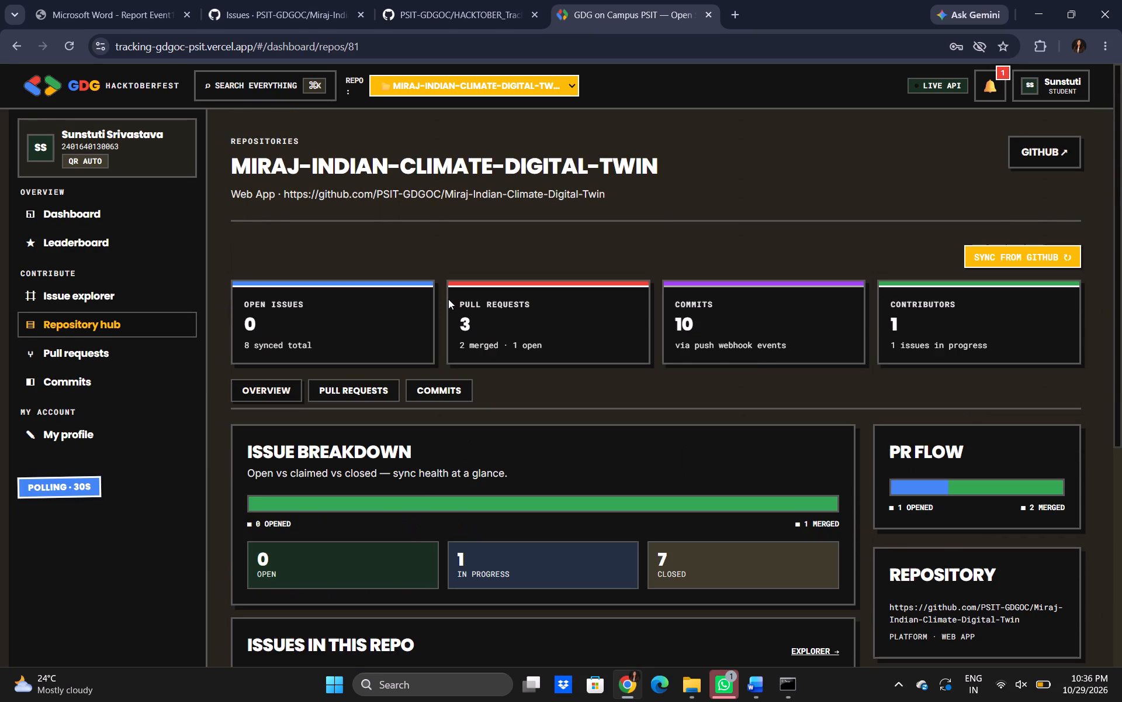
# Capture a full-screen screenshot of the Miraj-Indian-Climate-Digital-Twin tracking dashboard.
pyautogui.press('shift+super+s')
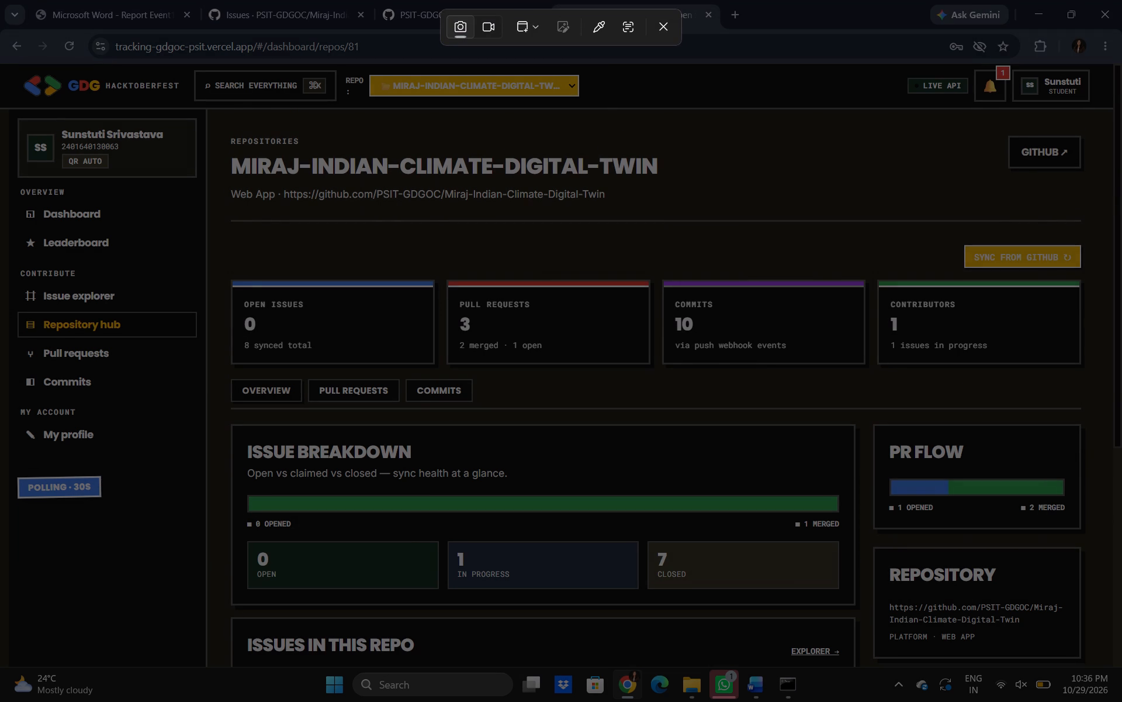
pyautogui.click(537, 24)
pyautogui.click(539, 82)
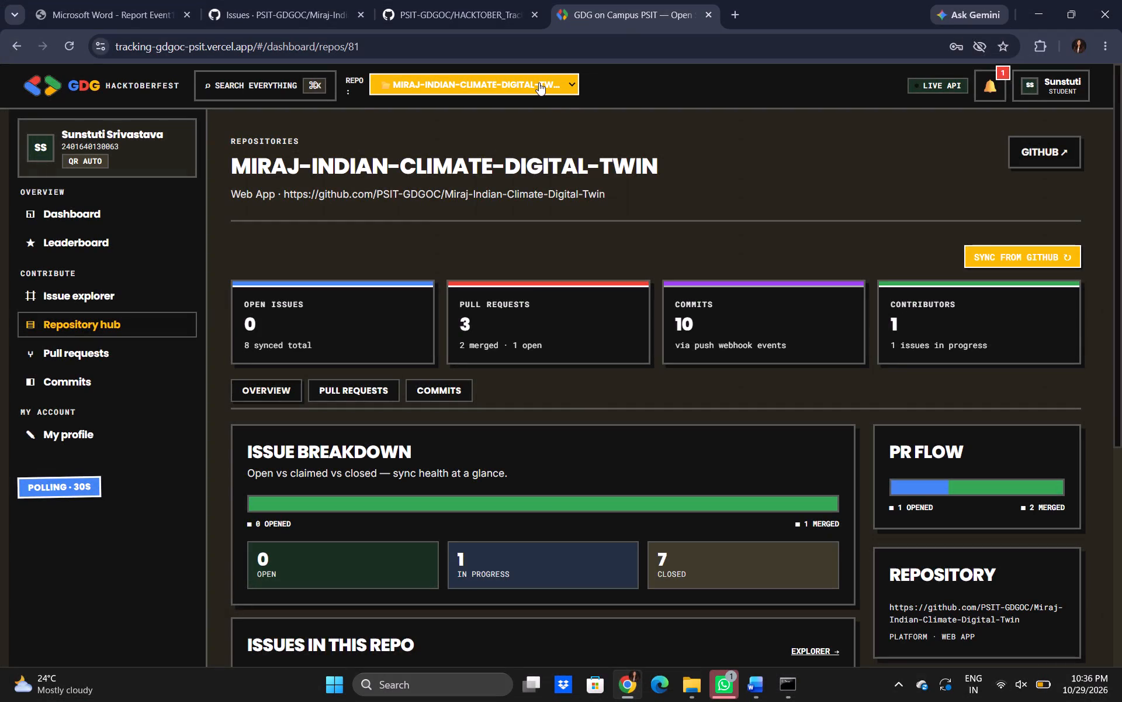
# Switch to the Word report and add three new lines after Miraj's Contribution and Impact paragraph, before the DevGuardian AI heading.
pyautogui.hotkey('alt', 'Tab')
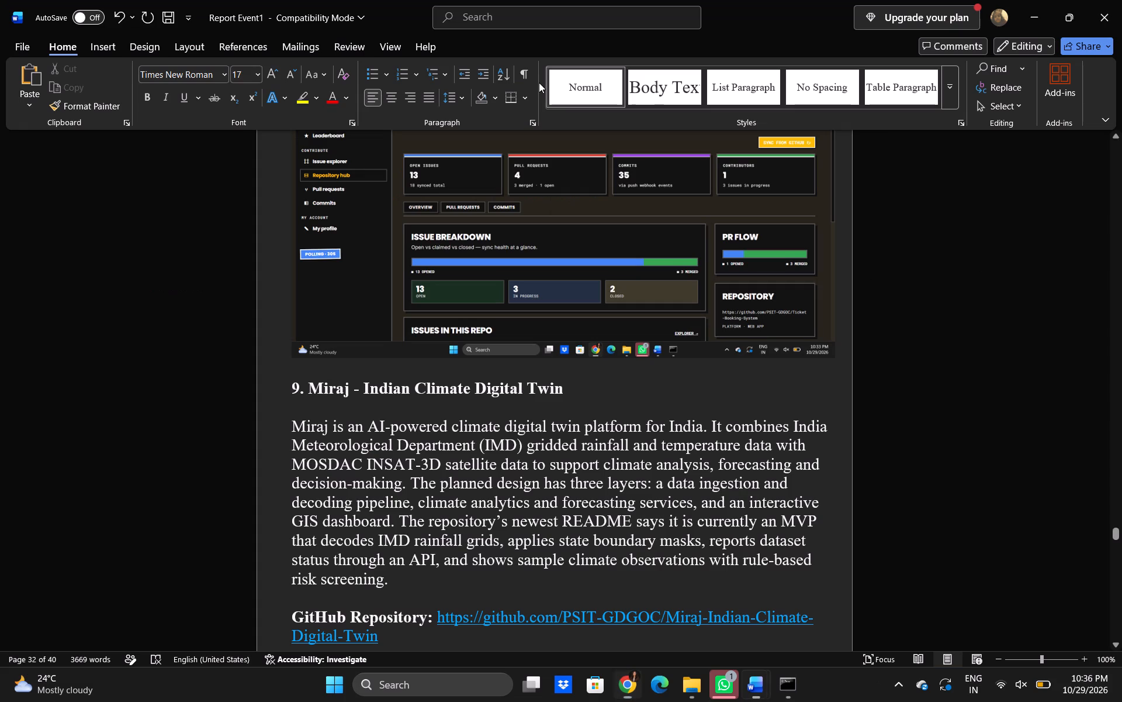
pyautogui.scroll(-8, 503, 297)
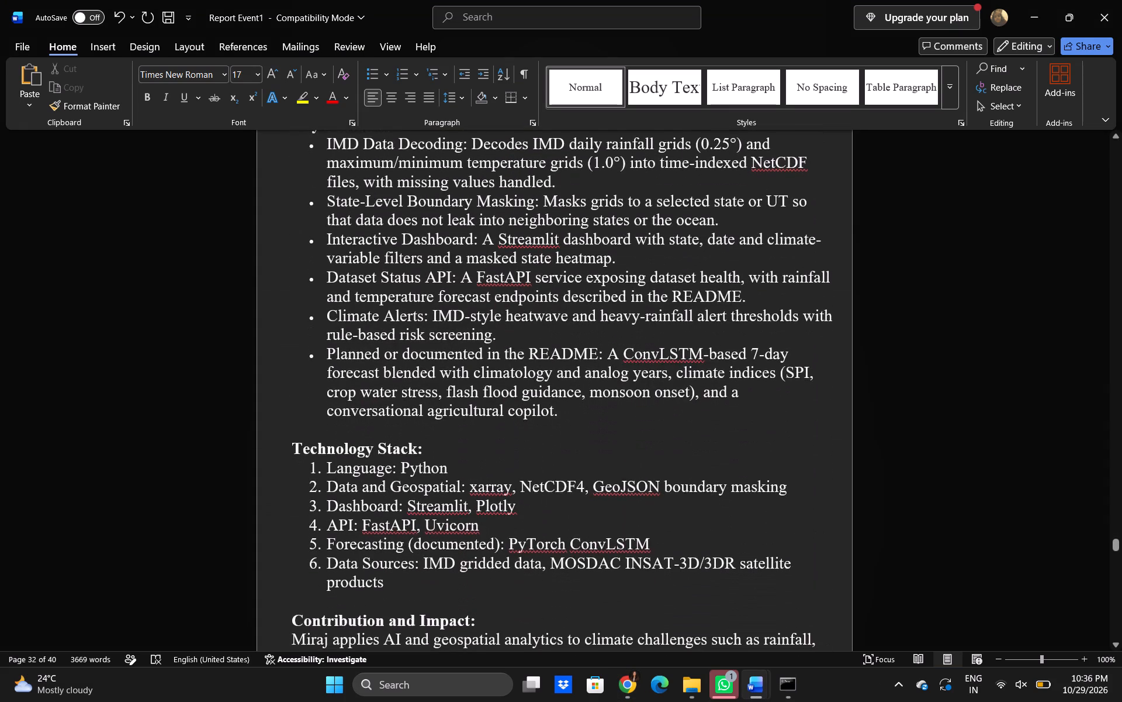
pyautogui.scroll(-3, 503, 297)
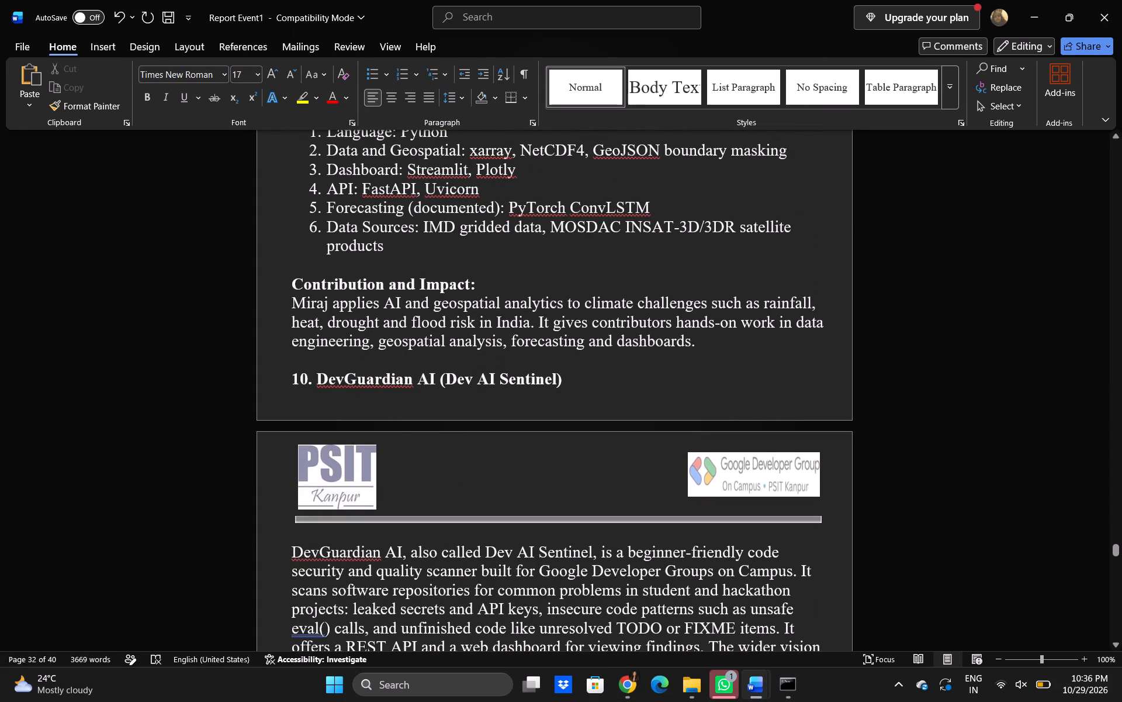
pyautogui.click(724, 344)
pyautogui.press('Return')
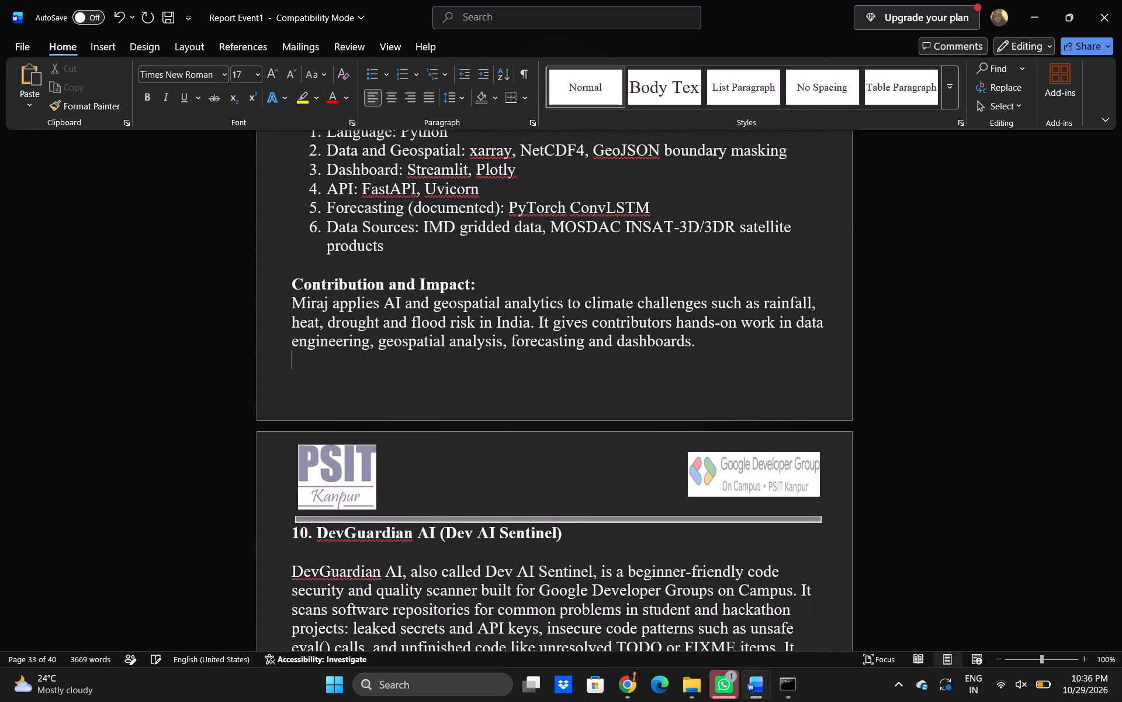
pyautogui.press('Return')
pyautogui.press('Return')
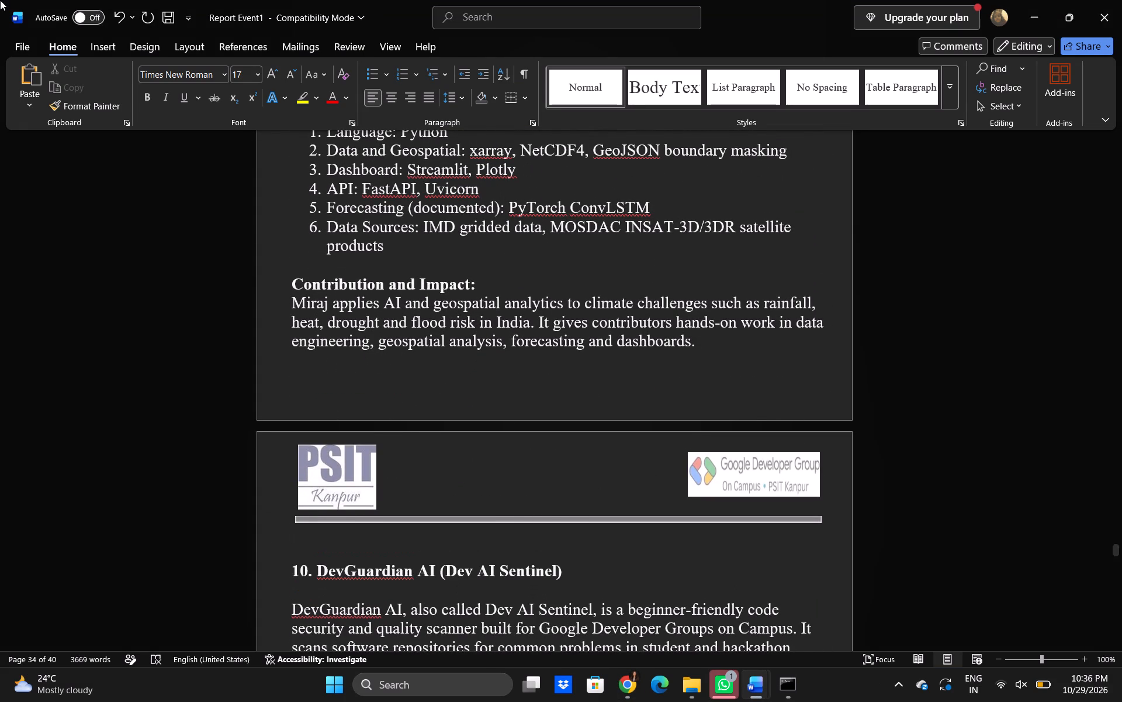
pyautogui.click(109, 54)
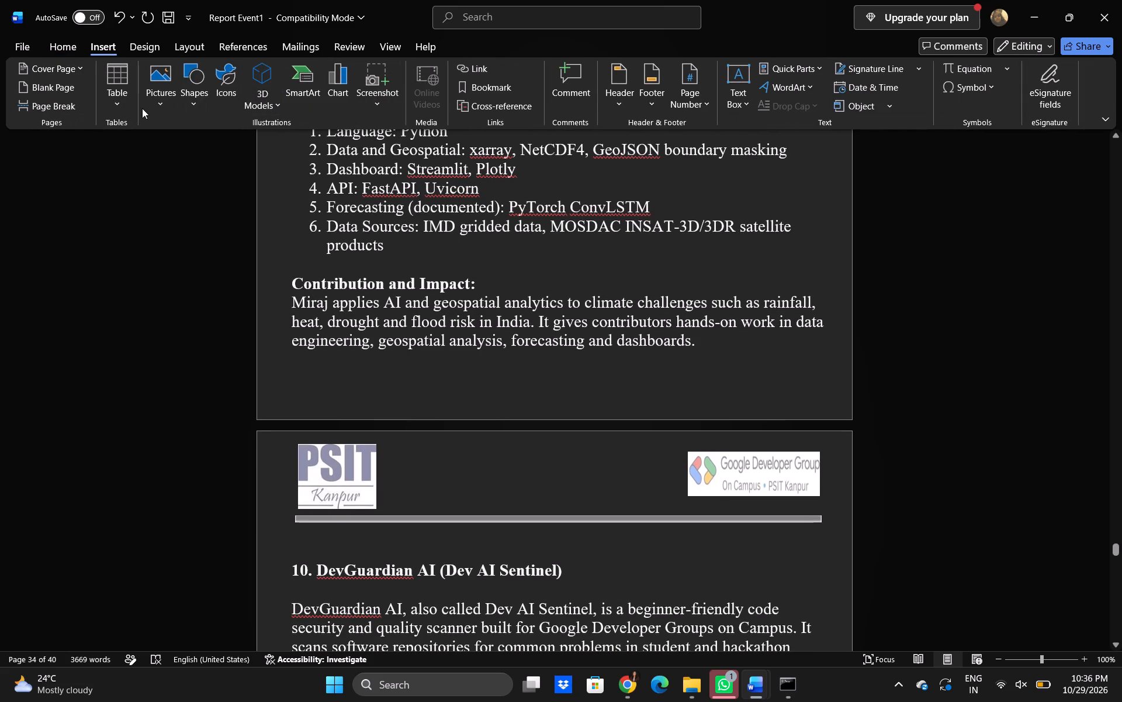
pyautogui.click(165, 105)
pyautogui.click(176, 142)
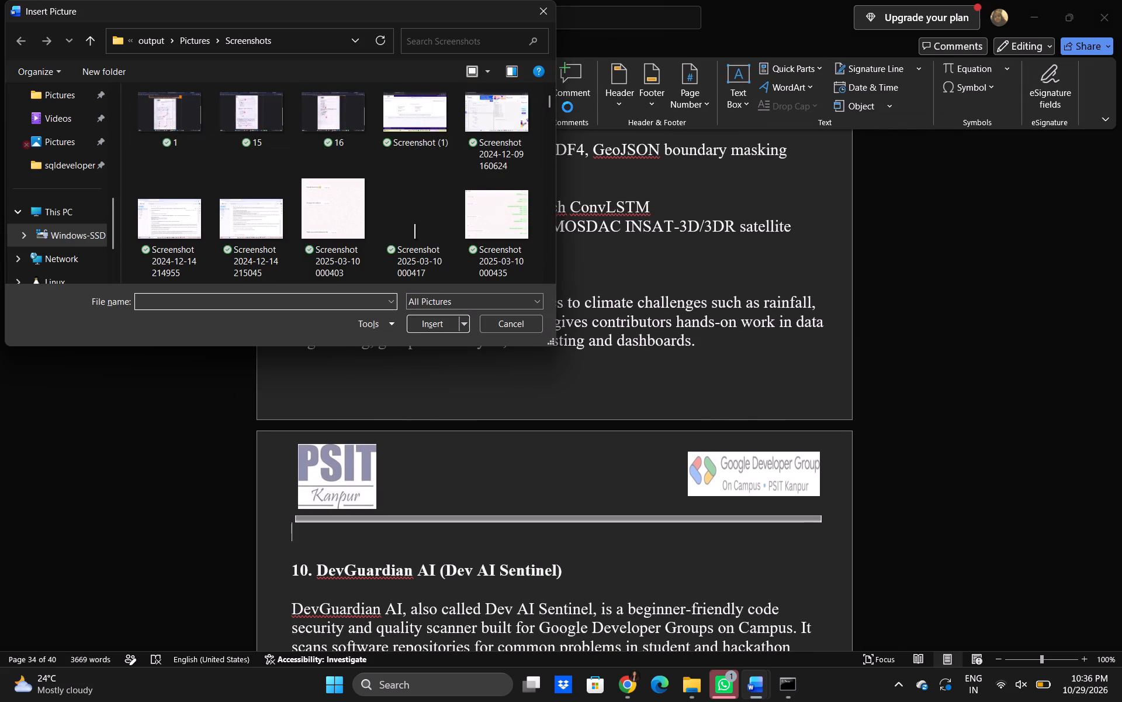
pyautogui.moveTo(552, 104); pyautogui.dragTo(543, 214)
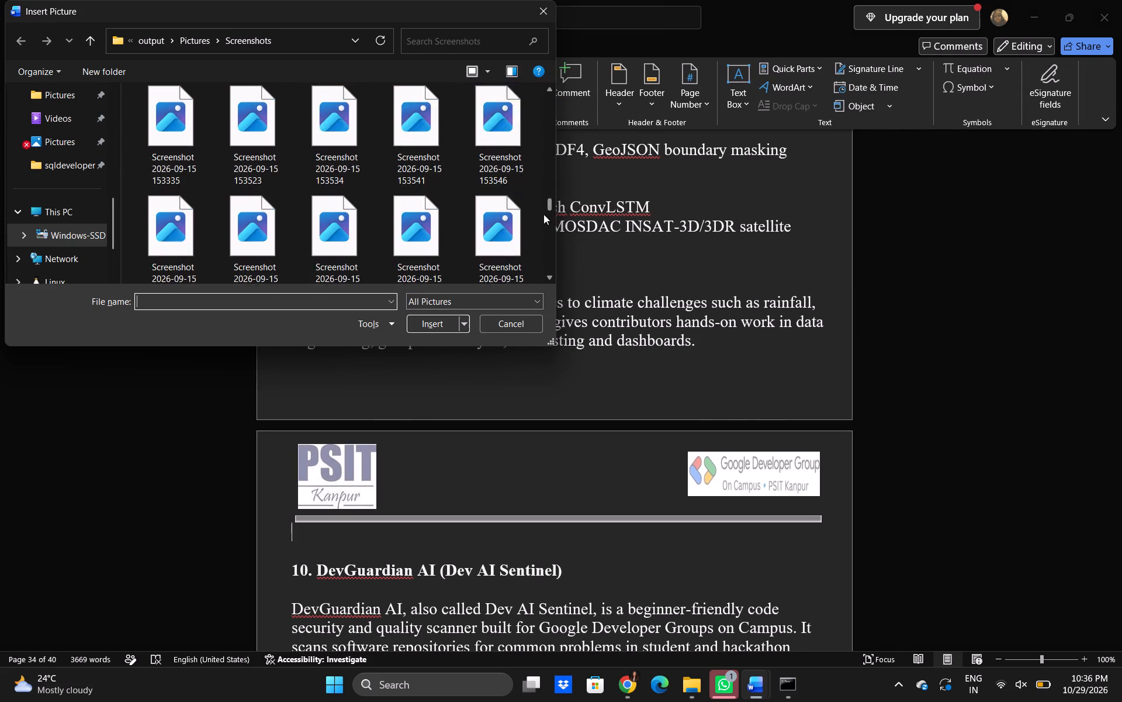
pyautogui.moveTo(543, 214); pyautogui.dragTo(541, 285)
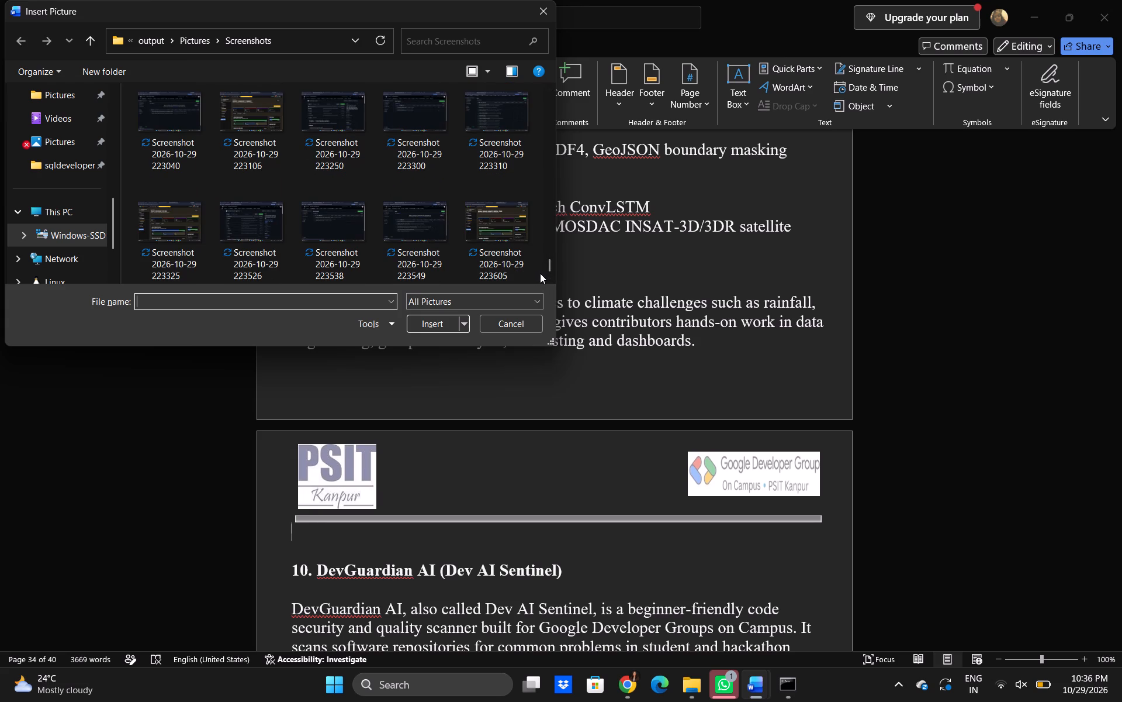
pyautogui.moveTo(540, 273); pyautogui.dragTo(293, 247)
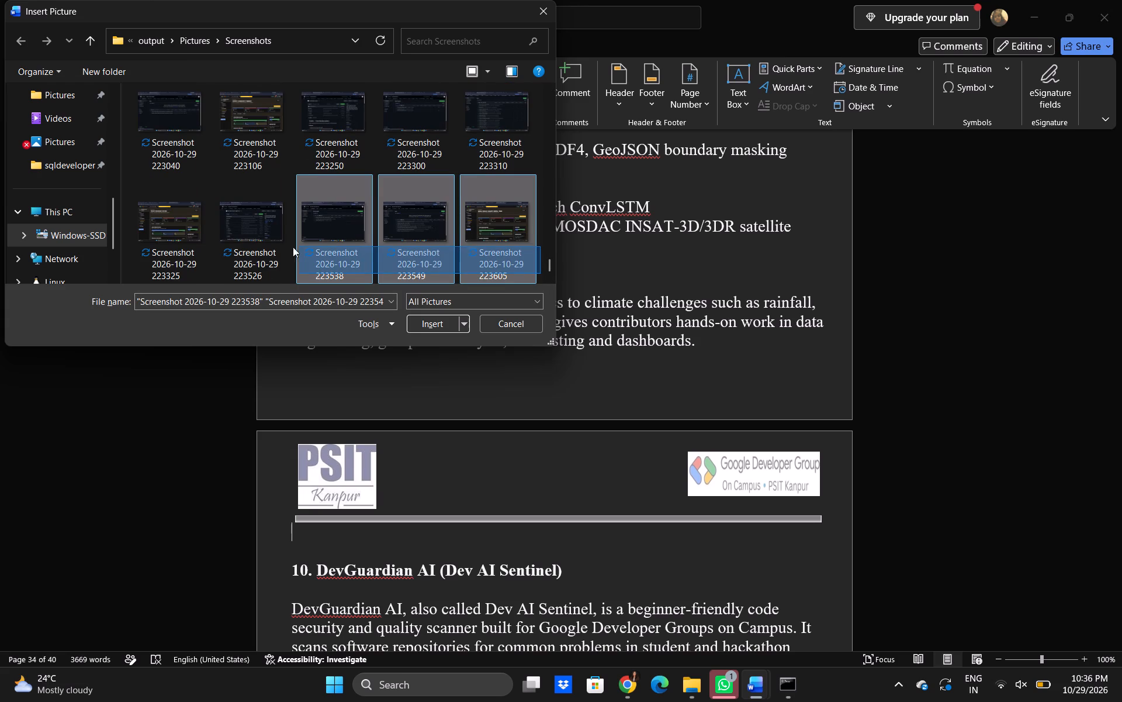
pyautogui.moveTo(293, 247); pyautogui.dragTo(269, 250)
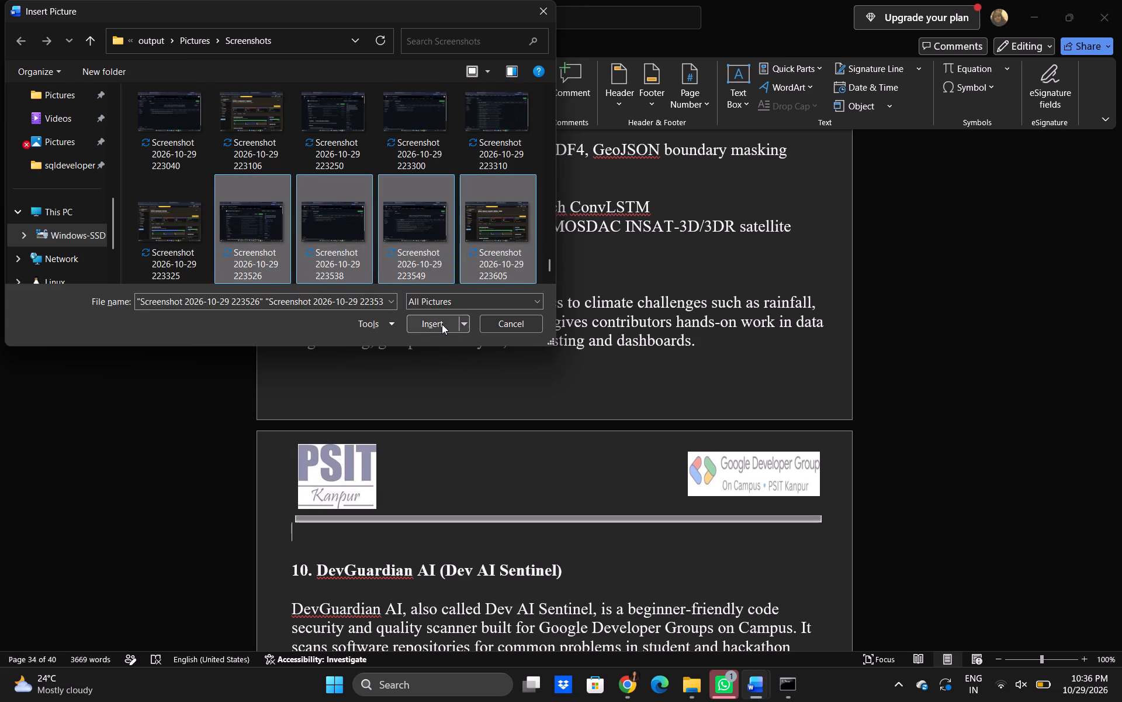
pyautogui.click(442, 324)
# Reduce the Miraj repository page screenshot's height to about 4.63" so the pull requests screenshot fits on the same page.
pyautogui.scroll(1, 534, 384)
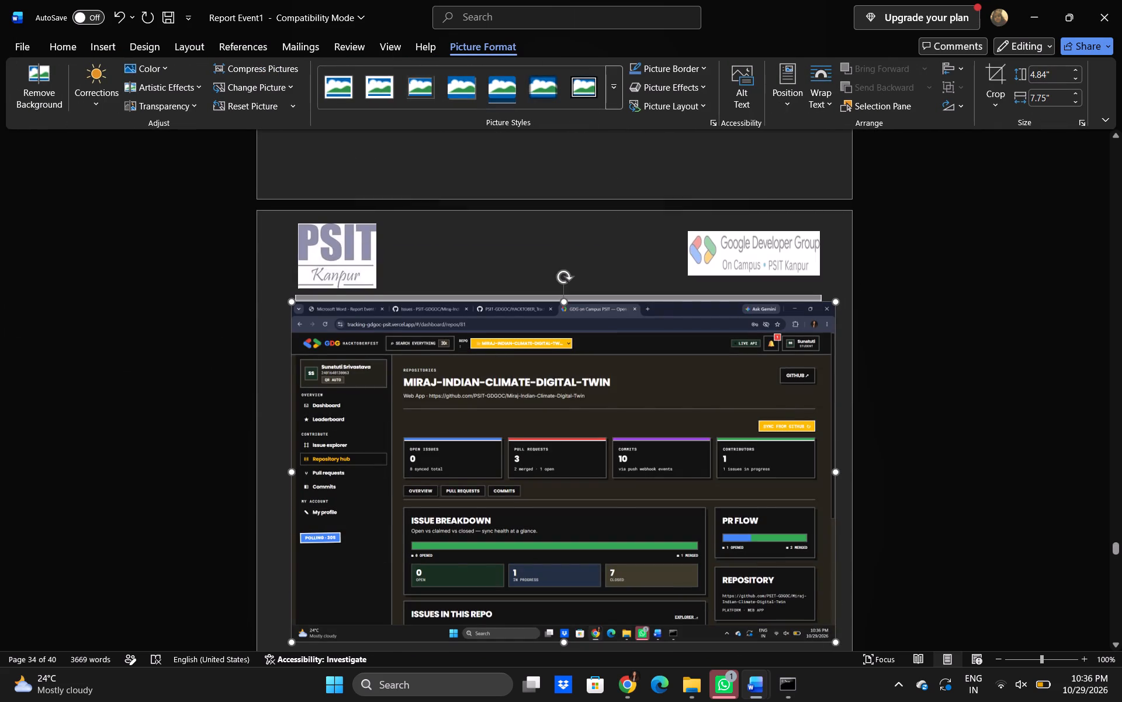
pyautogui.scroll(8, 534, 384)
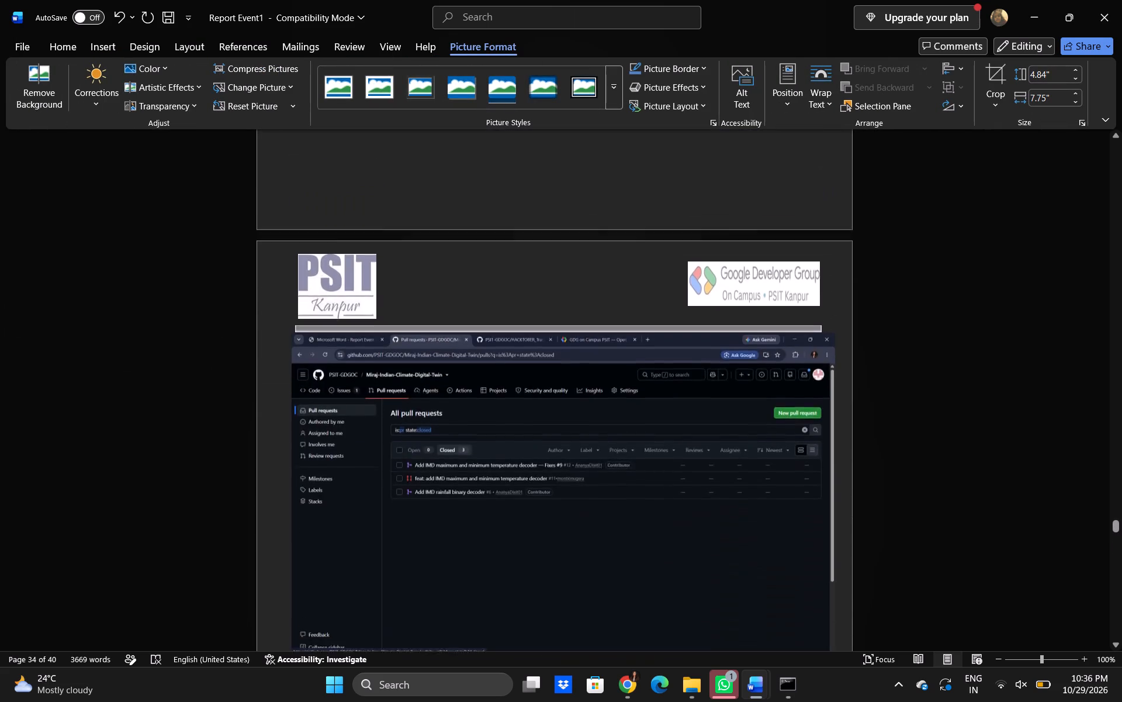
pyautogui.scroll(2, 534, 384)
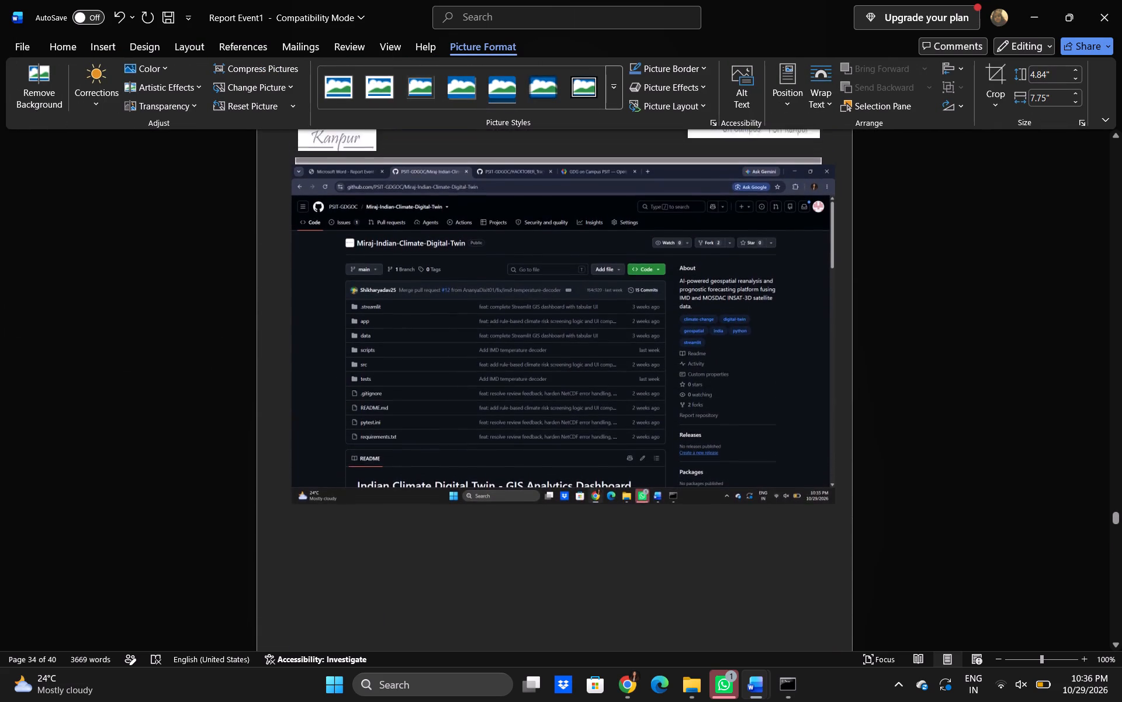
pyautogui.scroll(1, 534, 384)
pyautogui.click(534, 384)
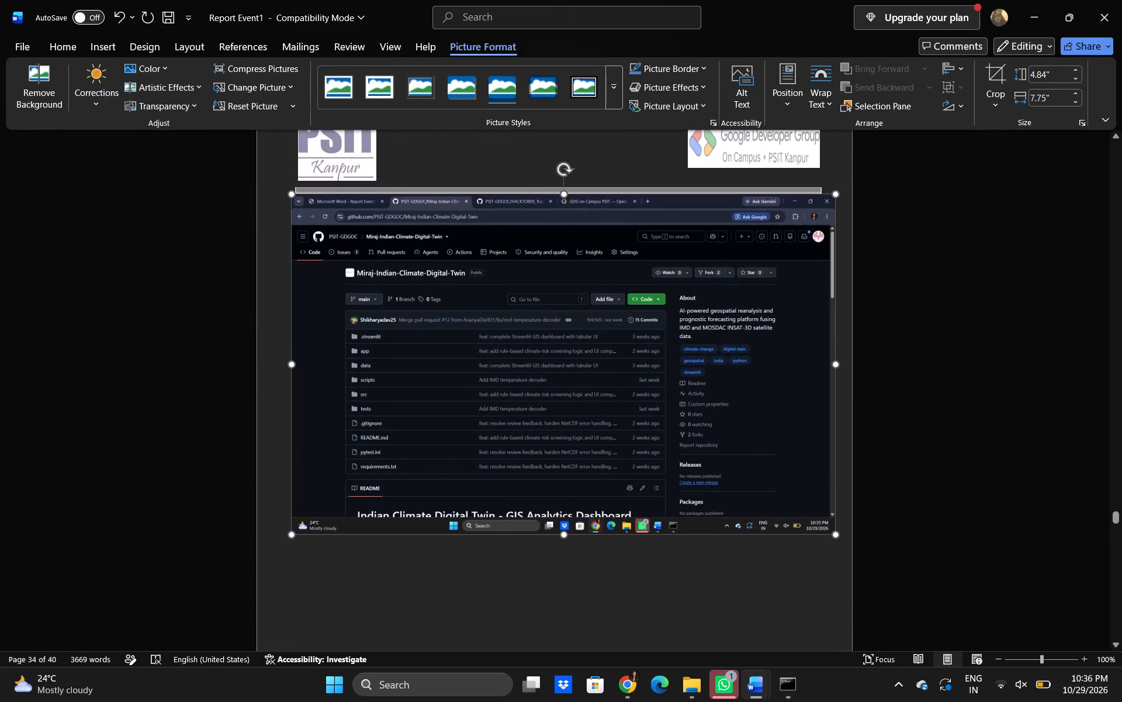
pyautogui.moveTo(565, 535); pyautogui.dragTo(563, 524)
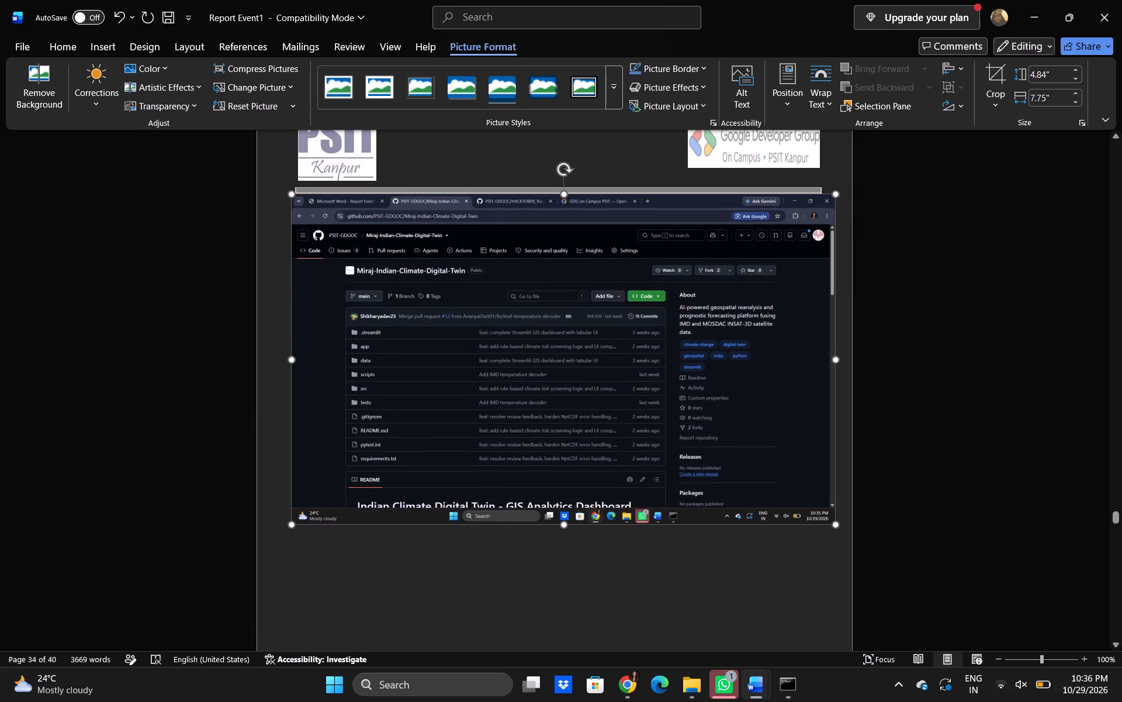
pyautogui.moveTo(563, 524); pyautogui.dragTo(562, 520)
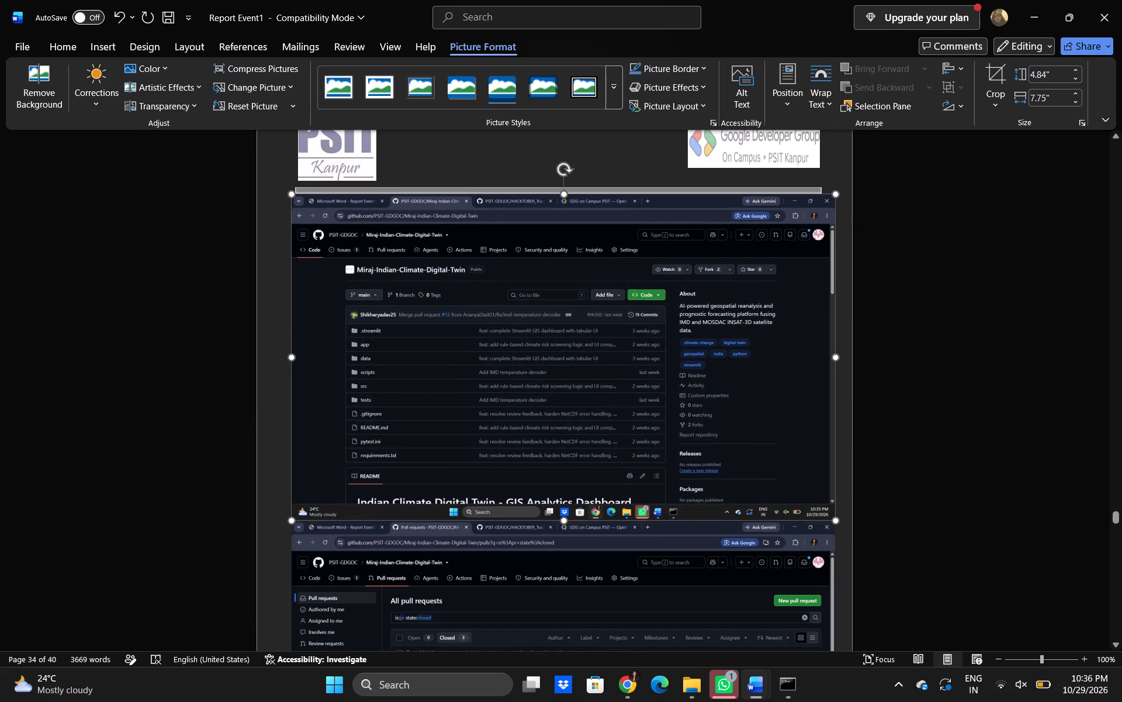
pyautogui.moveTo(562, 520); pyautogui.dragTo(562, 519)
# Slightly reduce the height of the Miraj closed issues screenshot so the dashboard screenshot fits beneath it on the same page.
pyautogui.scroll(-4, 562, 519)
pyautogui.click(562, 519)
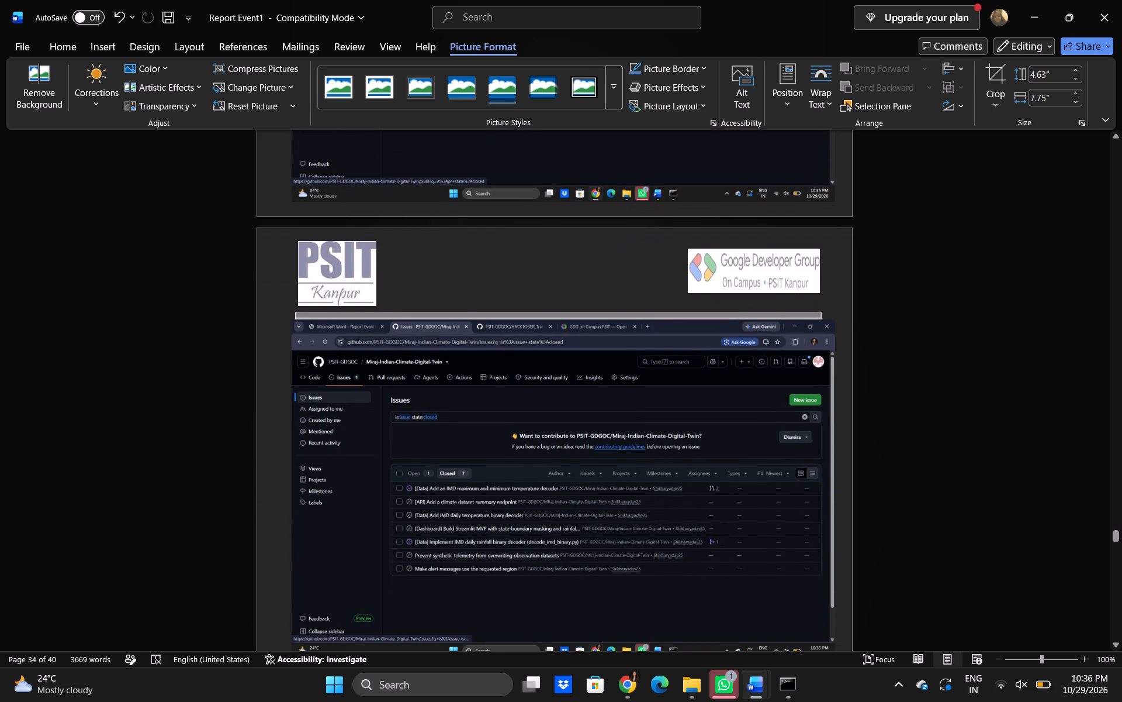
pyautogui.click(562, 519)
pyautogui.scroll(-1, 562, 519)
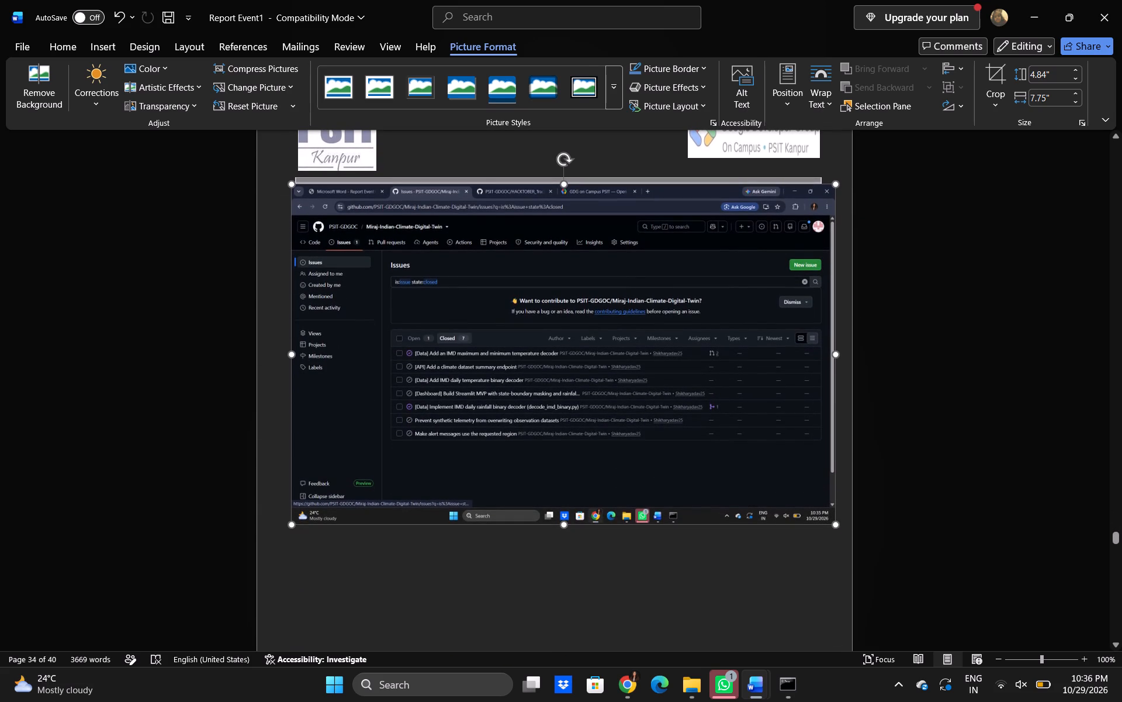
pyautogui.click(565, 530)
pyautogui.click(566, 498)
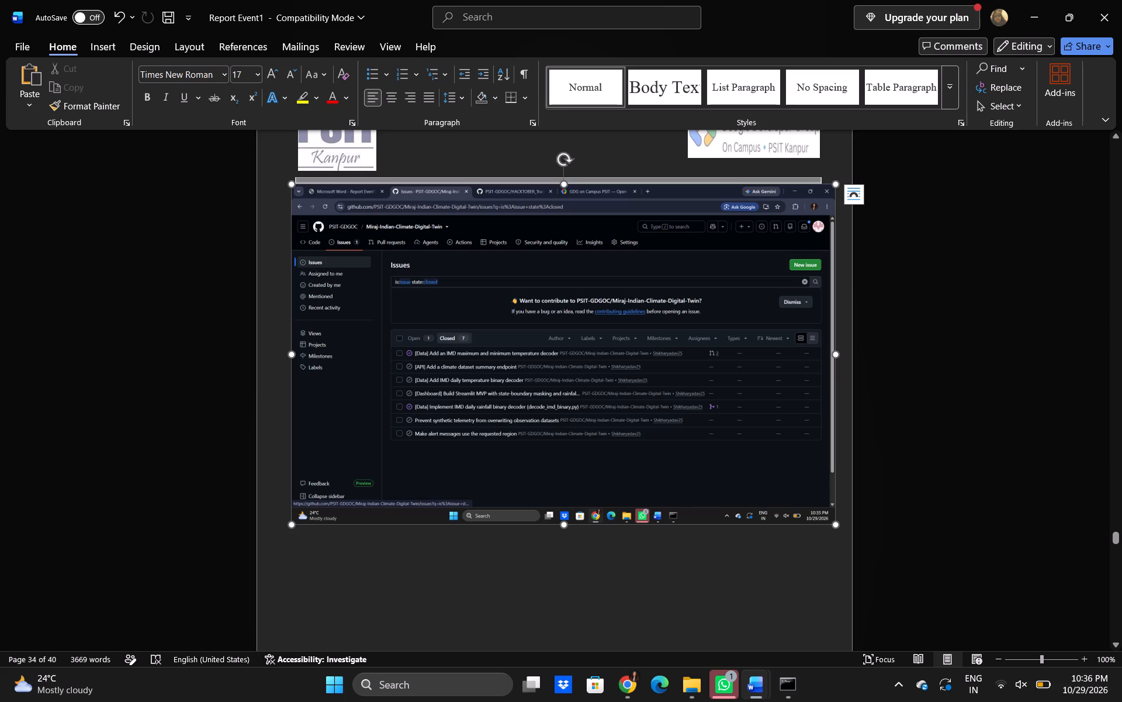
pyautogui.moveTo(566, 525); pyautogui.dragTo(564, 514)
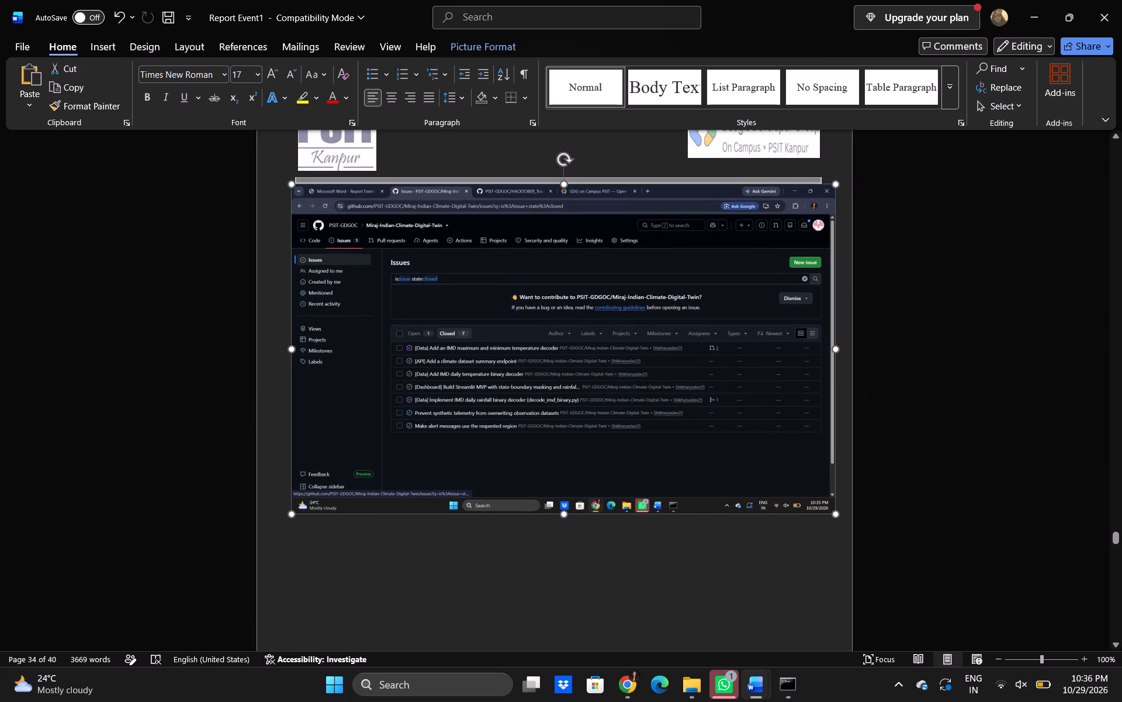
pyautogui.moveTo(564, 514); pyautogui.dragTo(563, 510)
# Add a new line after the Contribution and Impact paragraph of the DevGuardian AI section.
pyautogui.scroll(-3, 563, 510)
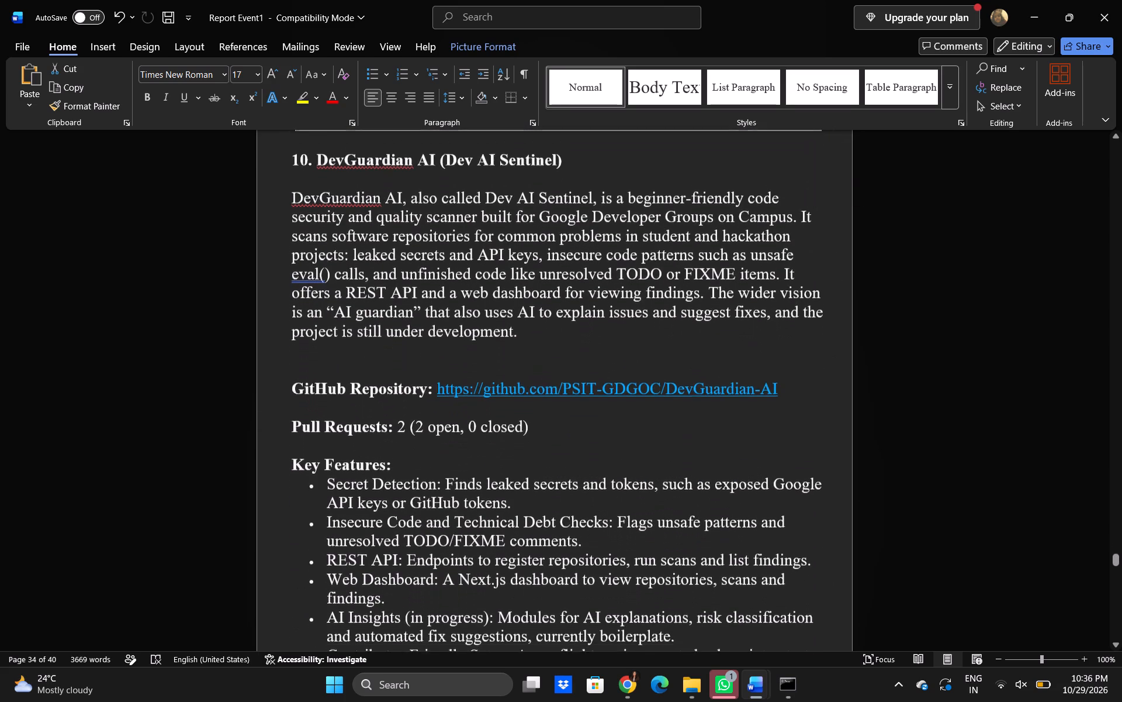
pyautogui.scroll(-4, 563, 510)
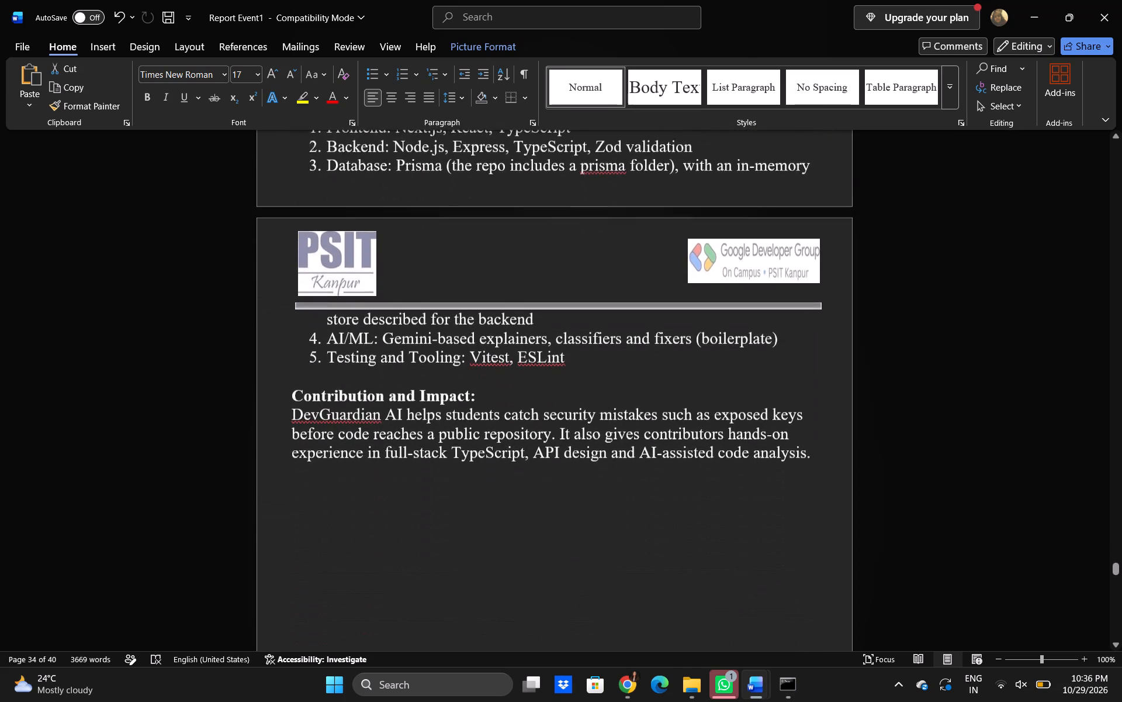
pyautogui.scroll(-1, 563, 510)
pyautogui.click(762, 407)
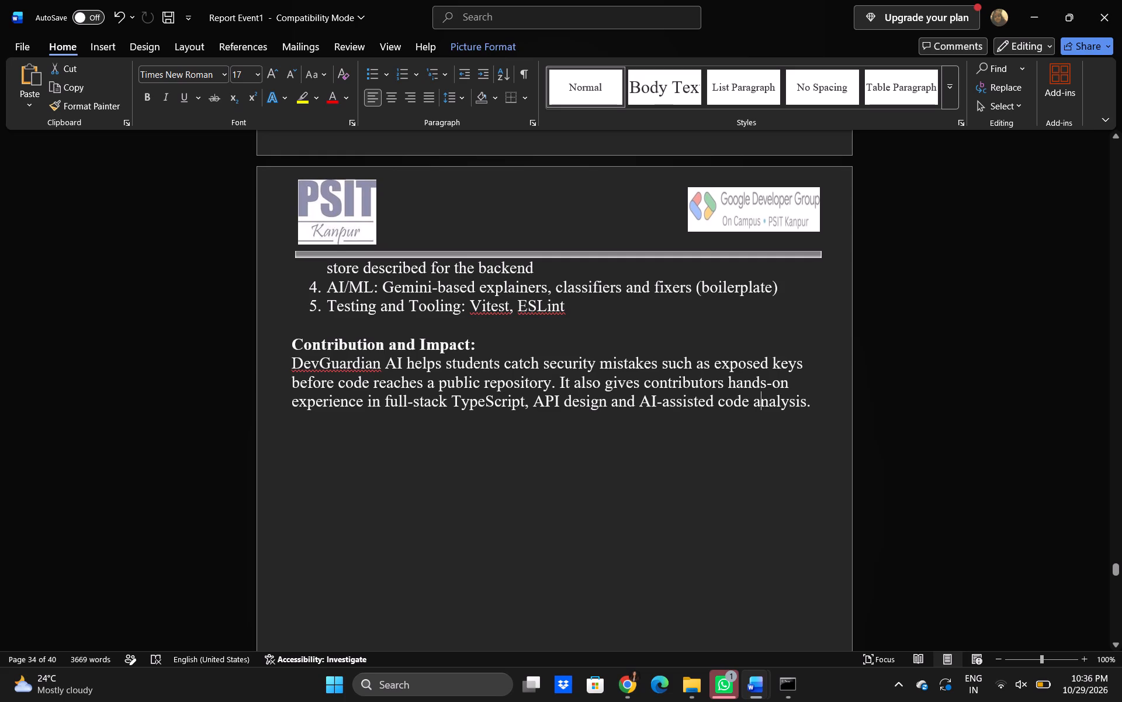
pyautogui.press('Right')
pyautogui.press('Right')
pyautogui.press('Right')
pyautogui.press('Right')
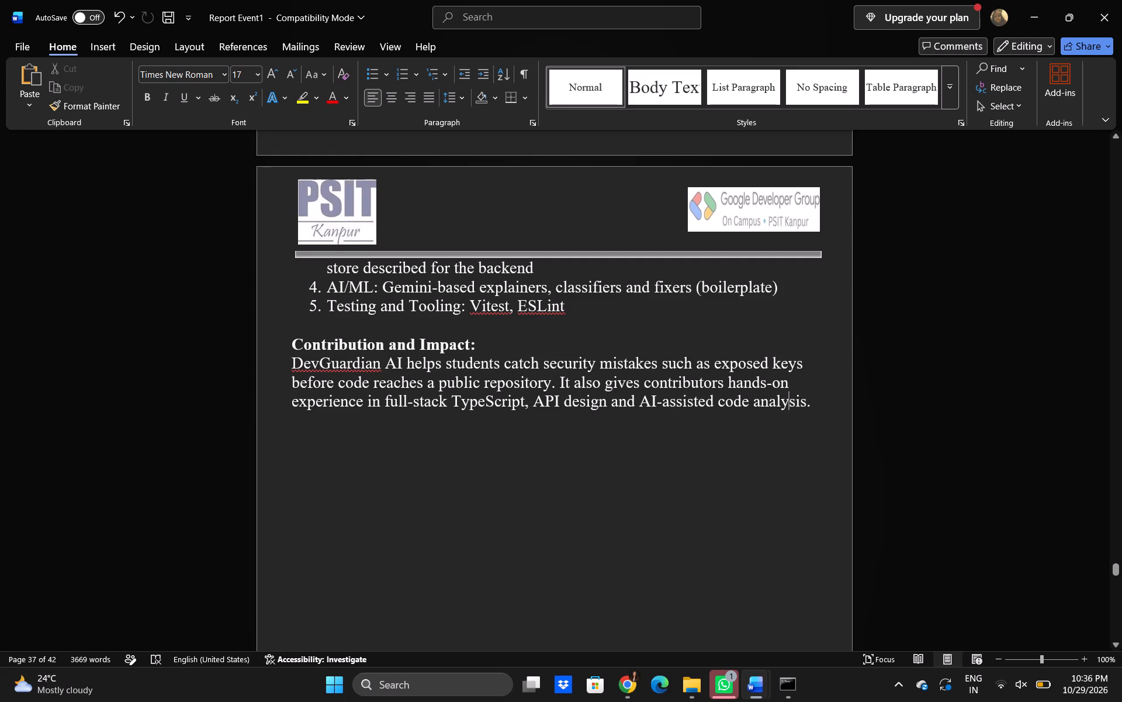
pyautogui.press('Right')
pyautogui.press('Right')
pyautogui.press('Right')
pyautogui.press('Right')
pyautogui.press('Return')
# Switch to Chrome and load the organization page github.com/PSIT-GDGOC/ in place of the Miraj issues page.
pyautogui.hotkey('alt', 'Tab')
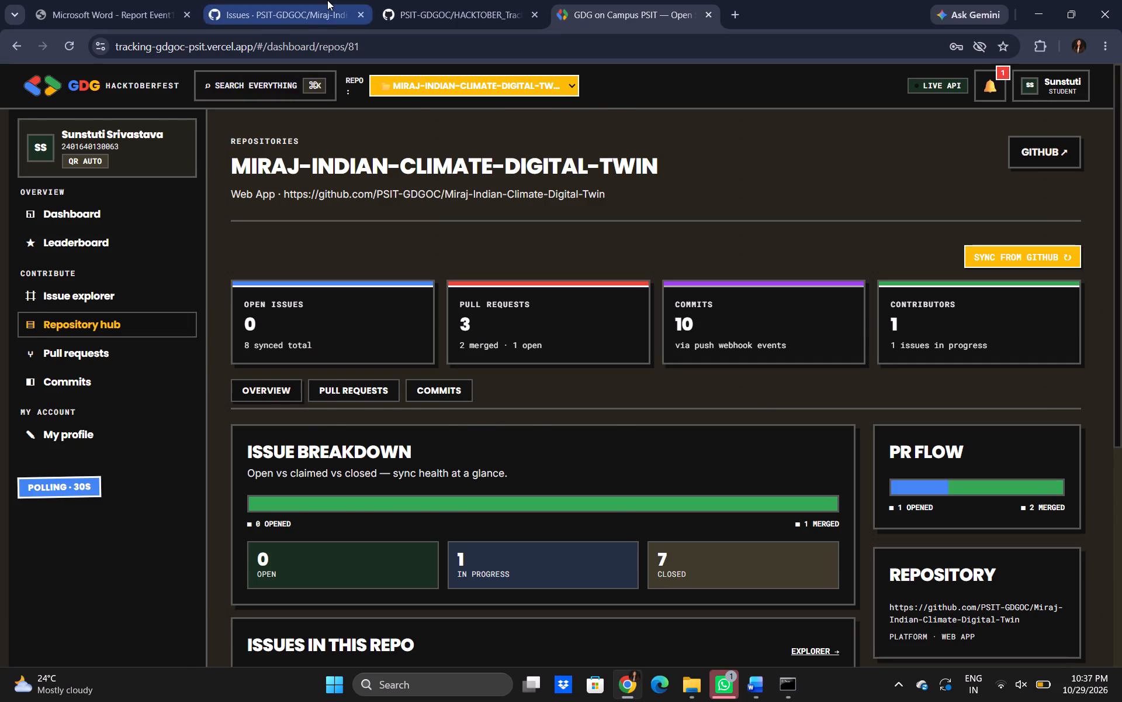
pyautogui.click(327, 0)
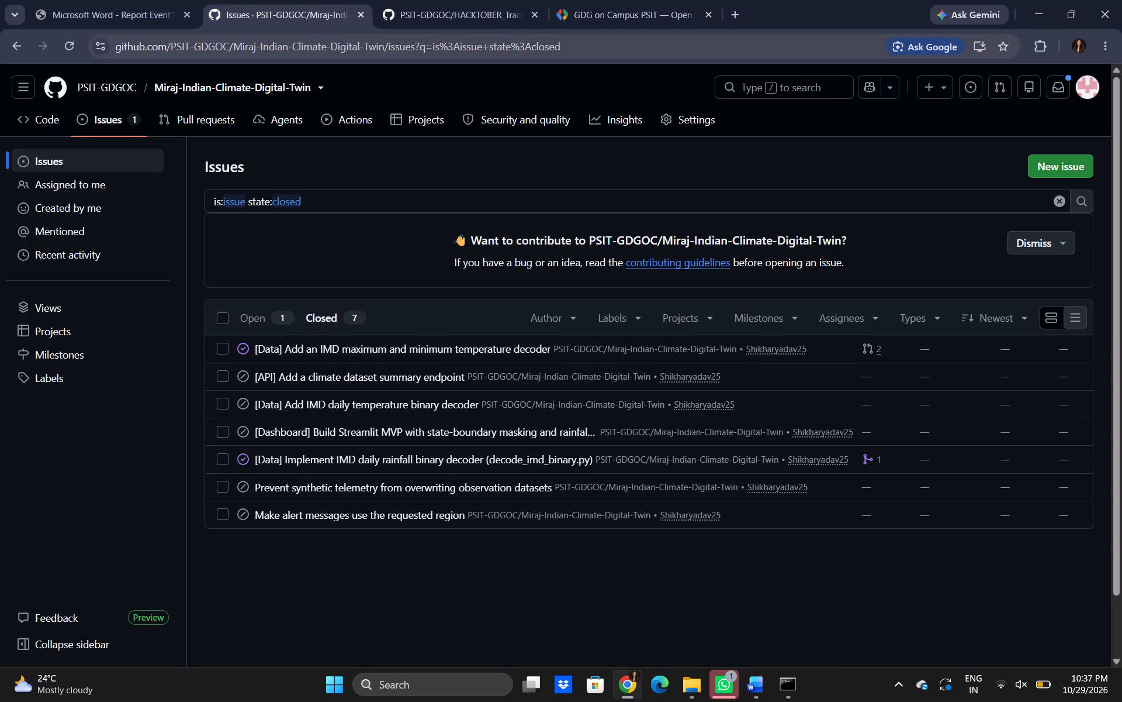
pyautogui.click(579, 41)
pyautogui.press('Right')
pyautogui.hotkey('ctrl', 'BackSpace')
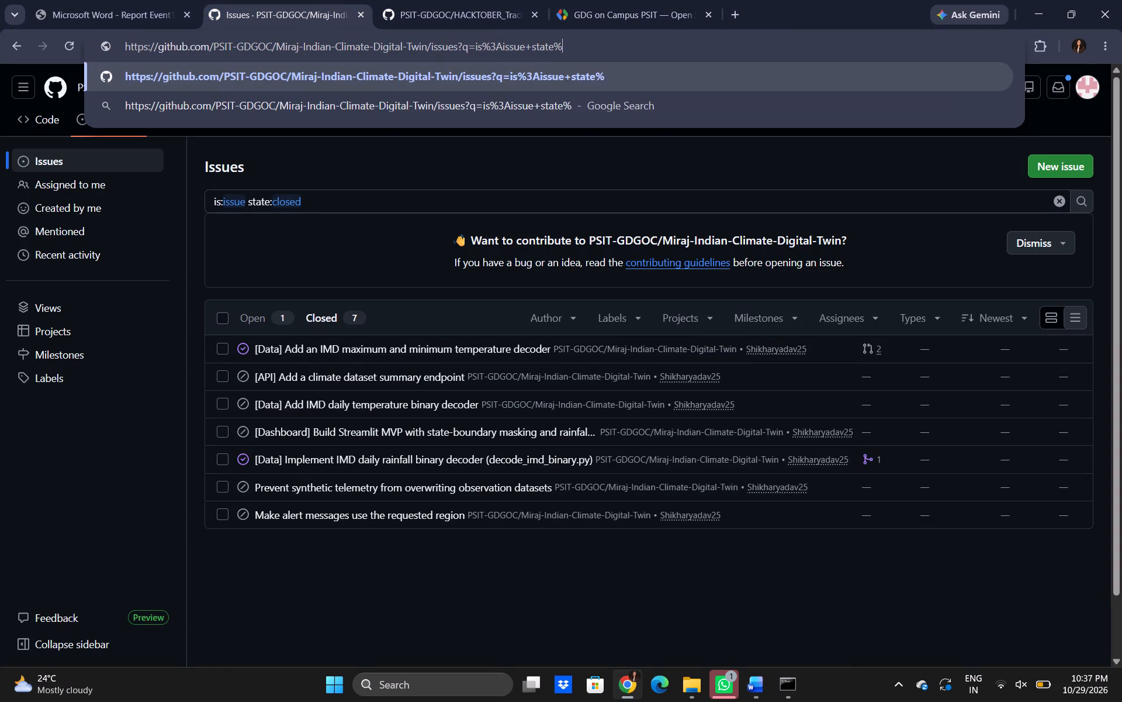
pyautogui.hotkey('ctrl', 'BackSpace')
pyautogui.hotkey('ctrl', 'BackSpace')
pyautogui.hotkey('ctrl', 'BackSpace')
pyautogui.hotkey('ctrl', 'BackSpace')
pyautogui.hotkey('ctrl', 'BackSpace')
pyautogui.hotkey('ctrl', 'BackSpace')
pyautogui.hotkey('ctrl', 'BackSpace')
pyautogui.hotkey('ctrl', 'BackSpace')
pyautogui.hotkey('ctrl', 'BackSpace')
pyautogui.hotkey('ctrl', 'BackSpace')
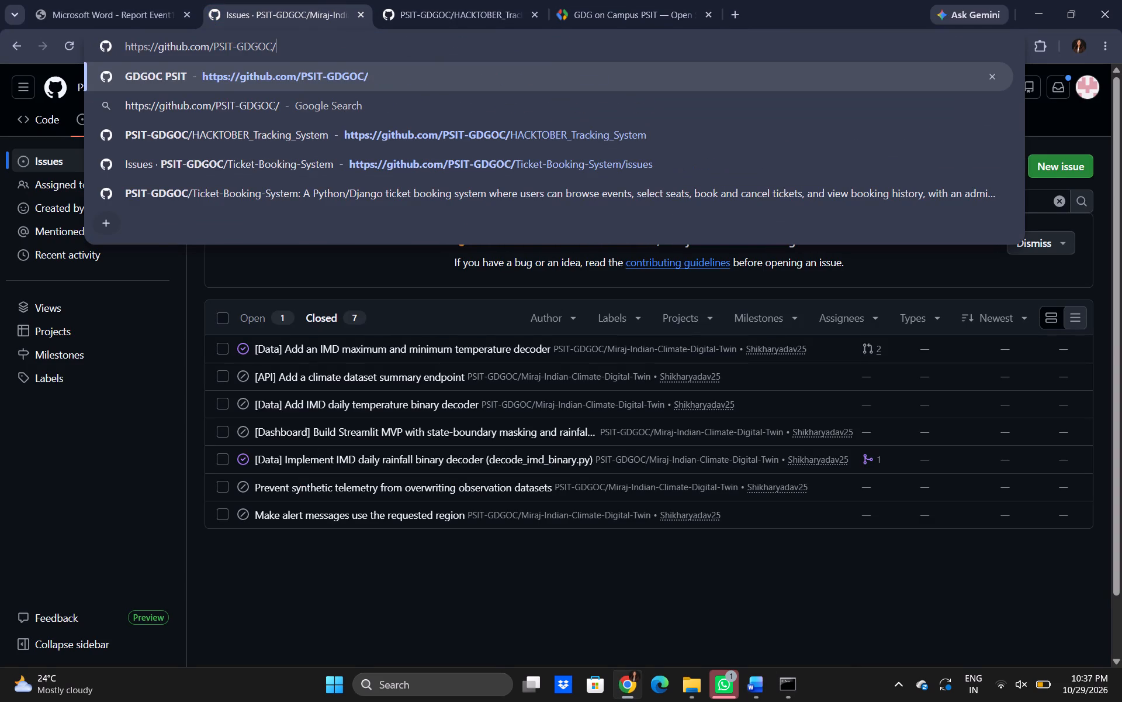
pyautogui.press('Return')
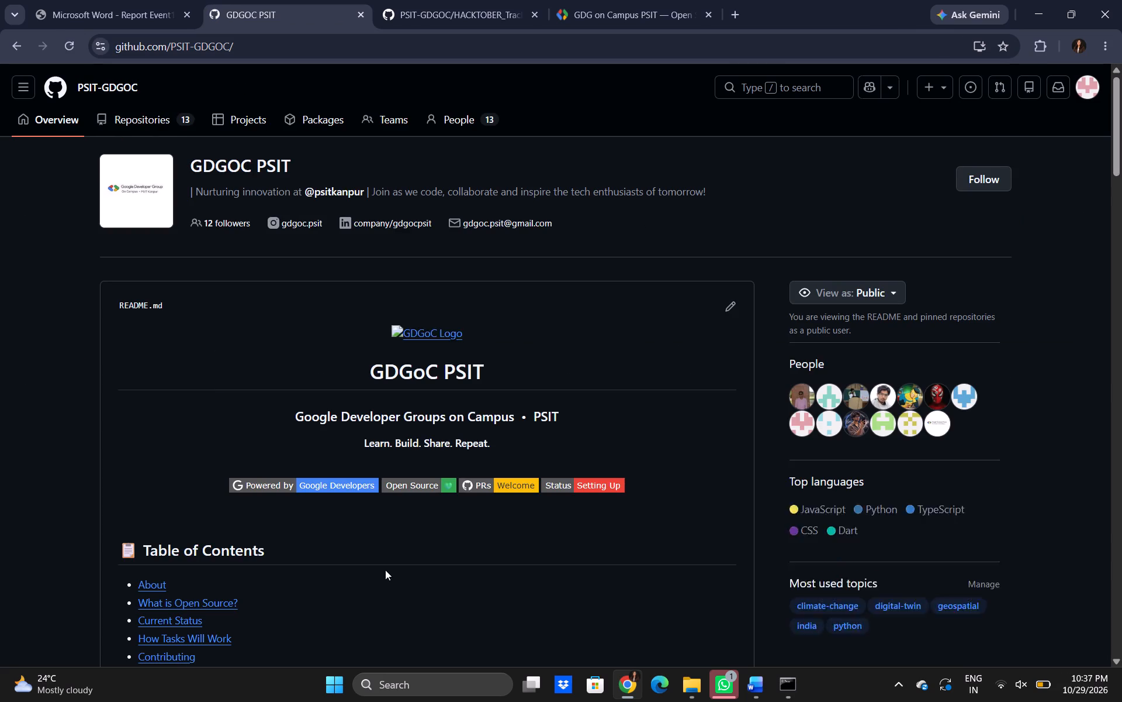
# Show all repositories of the PSIT-GDGOC organization and open the DevGuardian-AI repository.
pyautogui.scroll(-12, 385, 570)
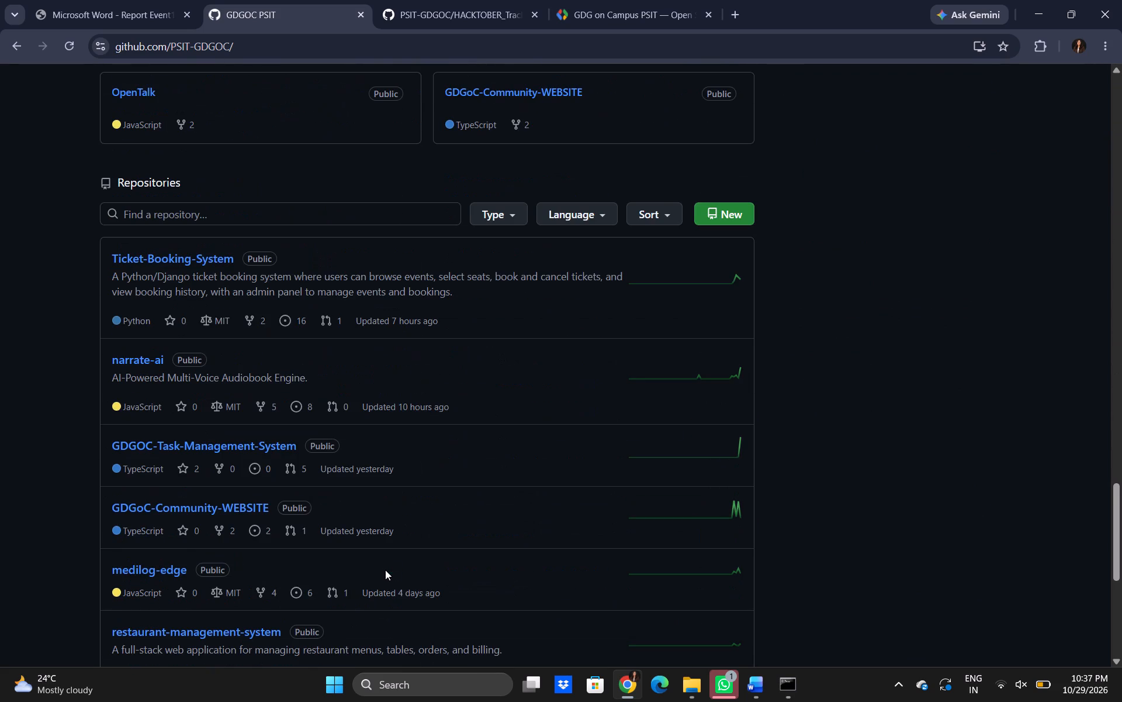
pyautogui.scroll(-6, 385, 570)
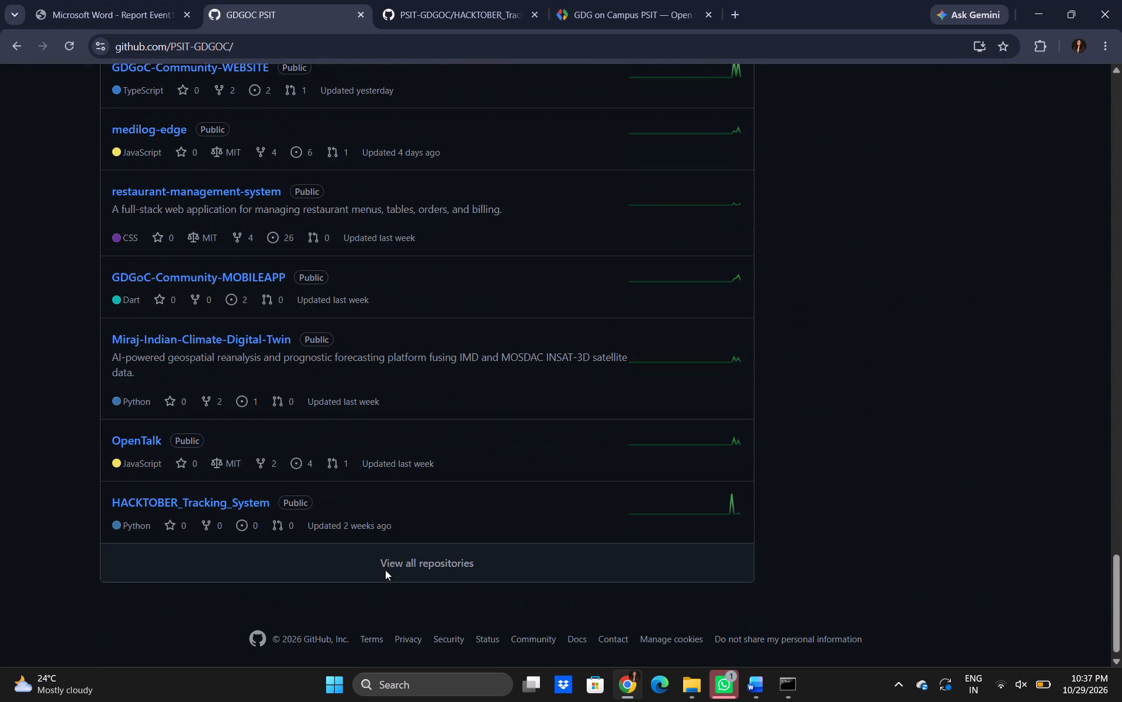
pyautogui.scroll(-1, 385, 570)
pyautogui.click(420, 560)
pyautogui.click(418, 559)
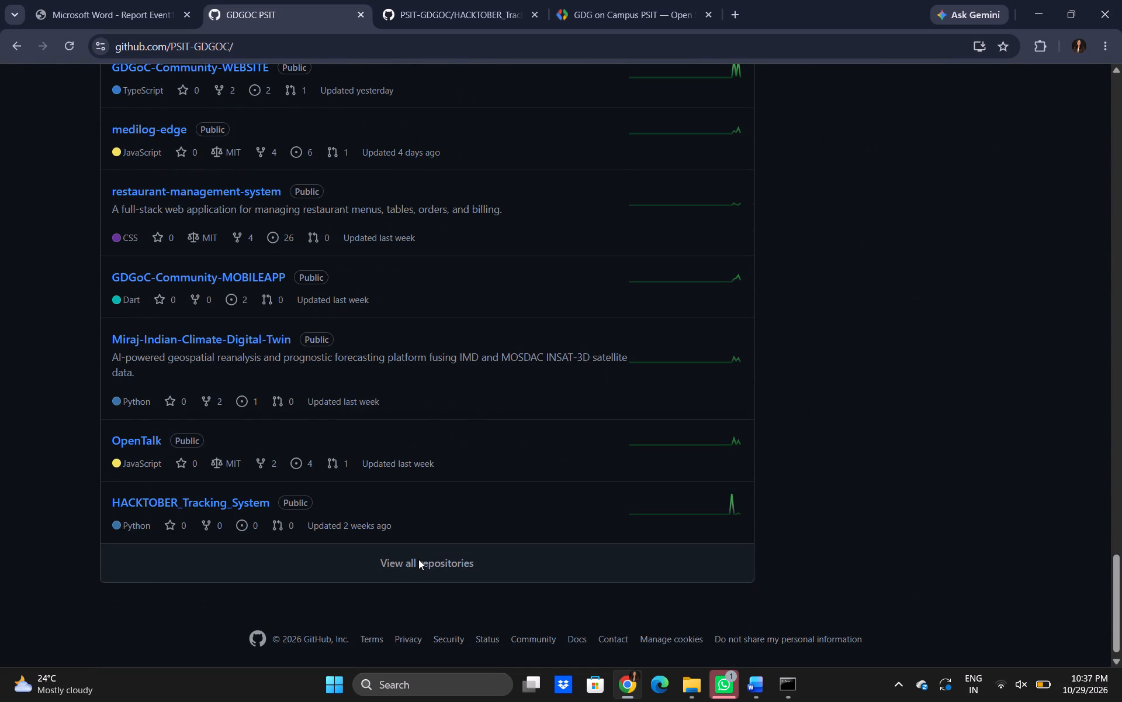
pyautogui.click(413, 552)
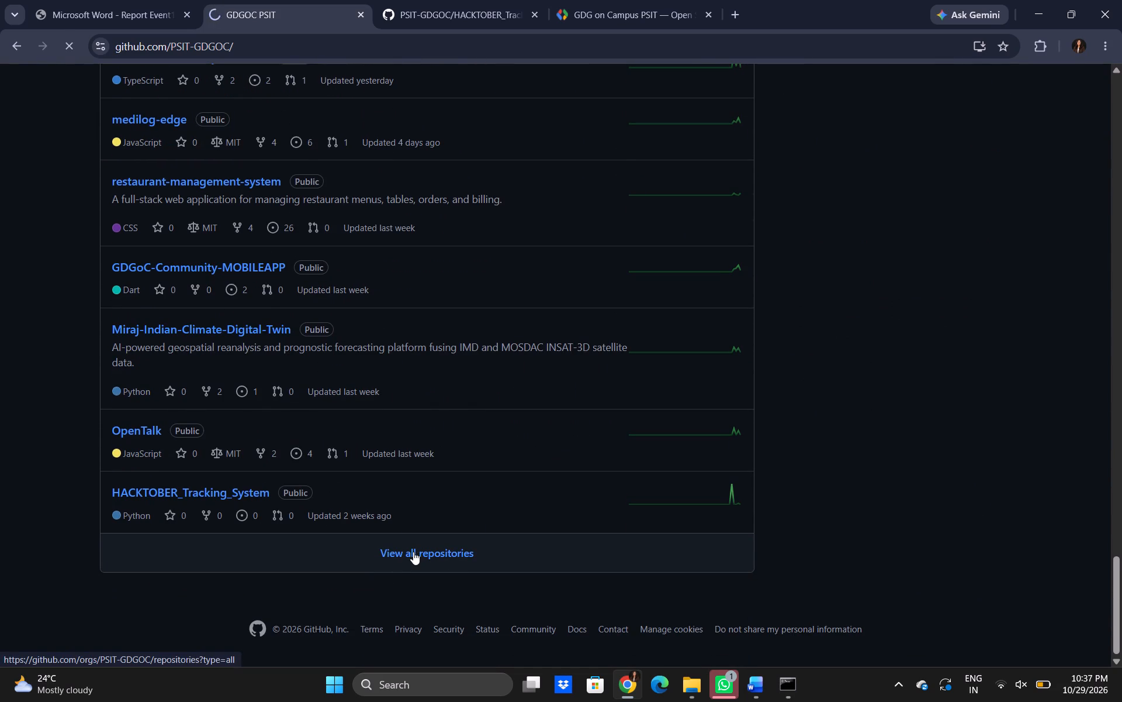
pyautogui.scroll(-2, 413, 552)
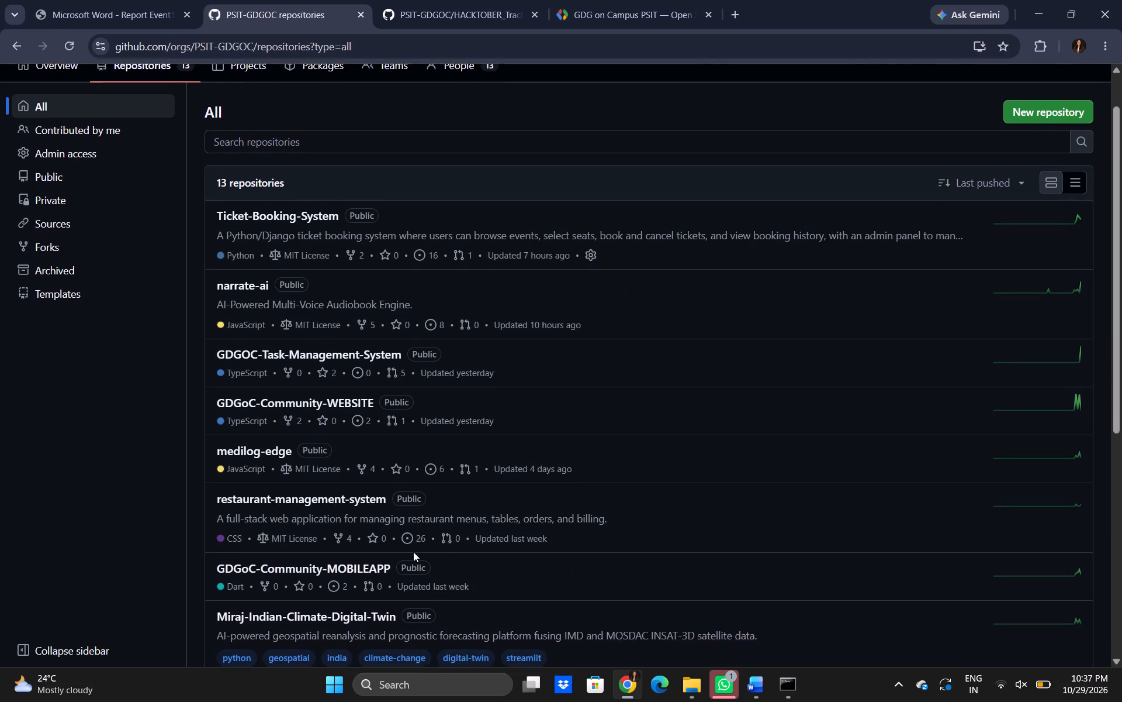
pyautogui.scroll(-4, 413, 552)
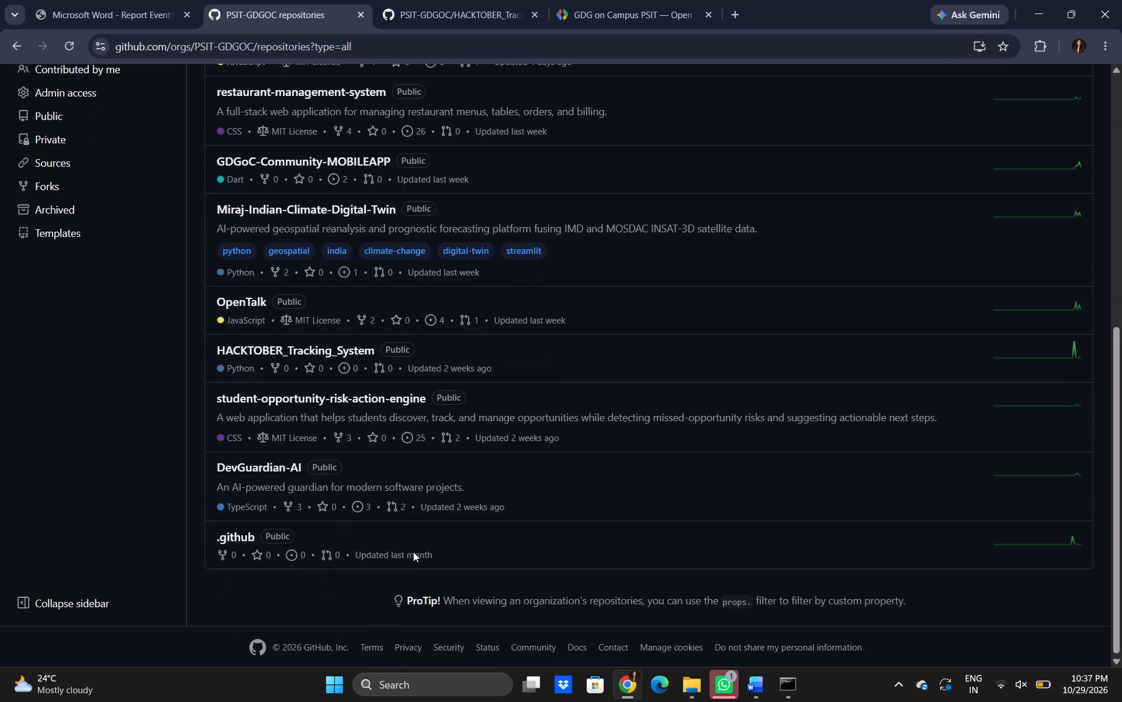
pyautogui.click(271, 466)
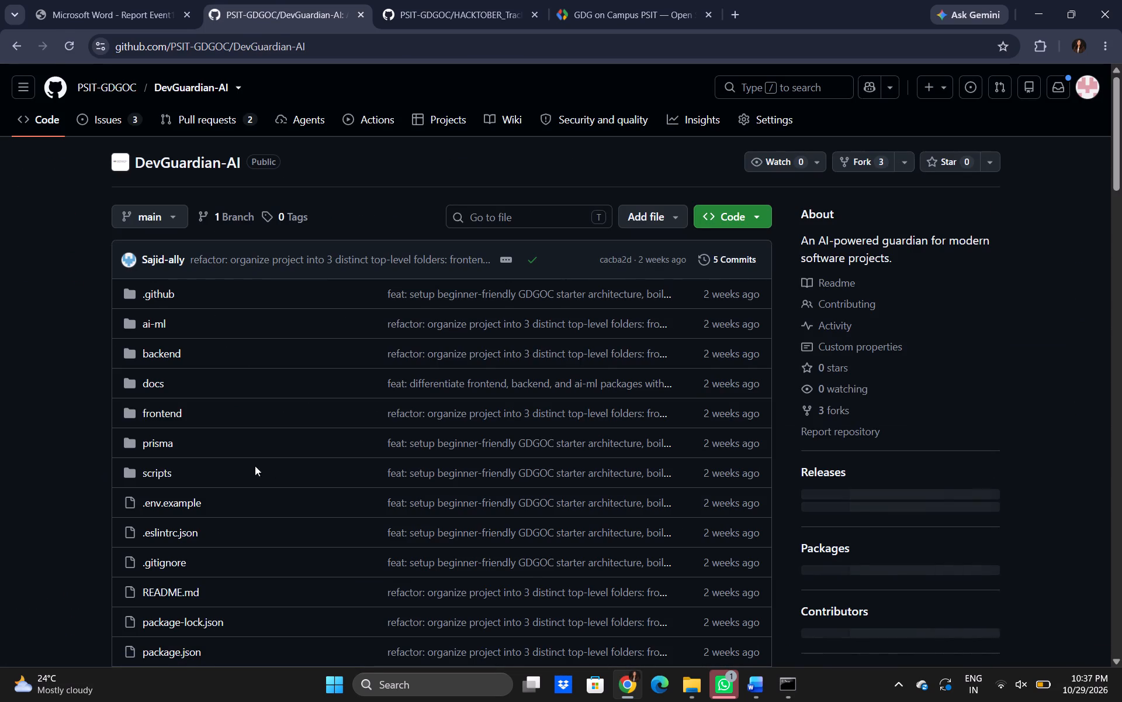
# Capture a full-screen screenshot of the DevGuardian-AI repository page showing its file list.
pyautogui.scroll(-1, 0, 538)
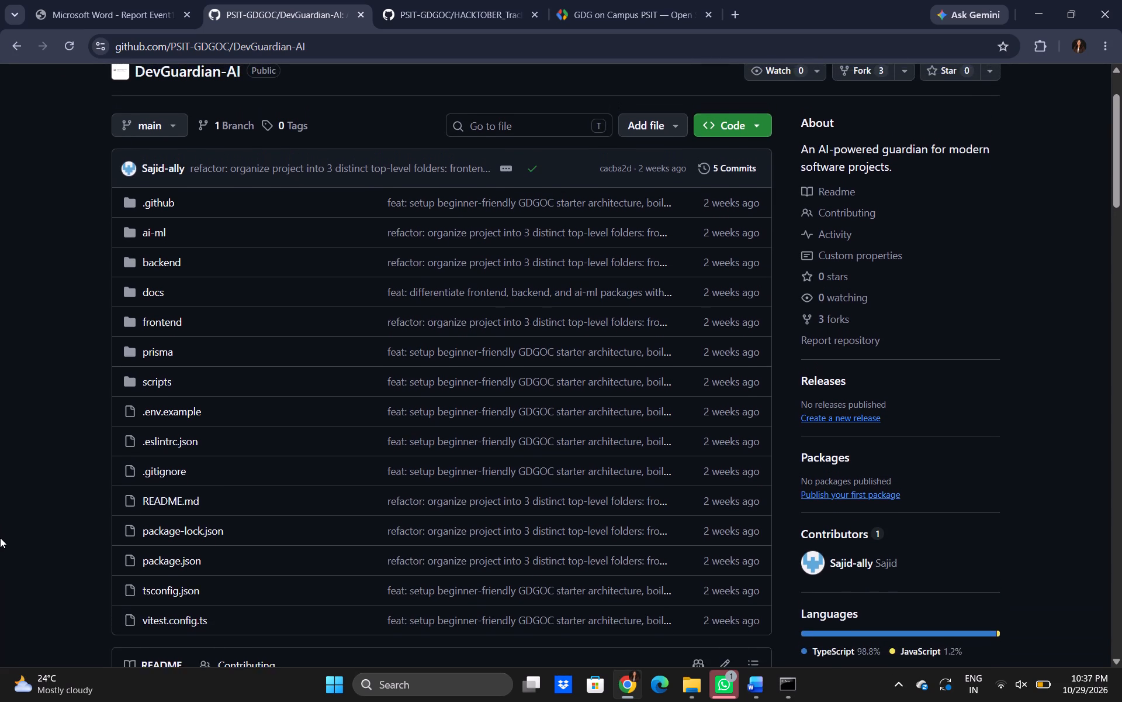
pyautogui.scroll(-1, 0, 538)
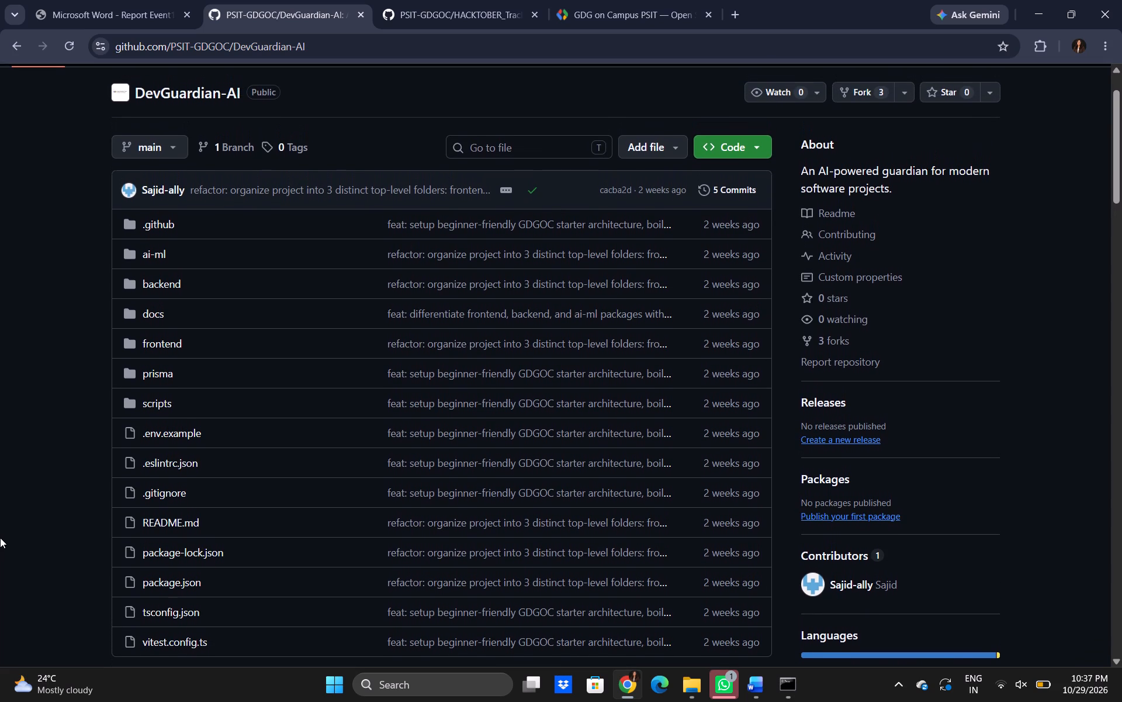
pyautogui.press('shift+super+s')
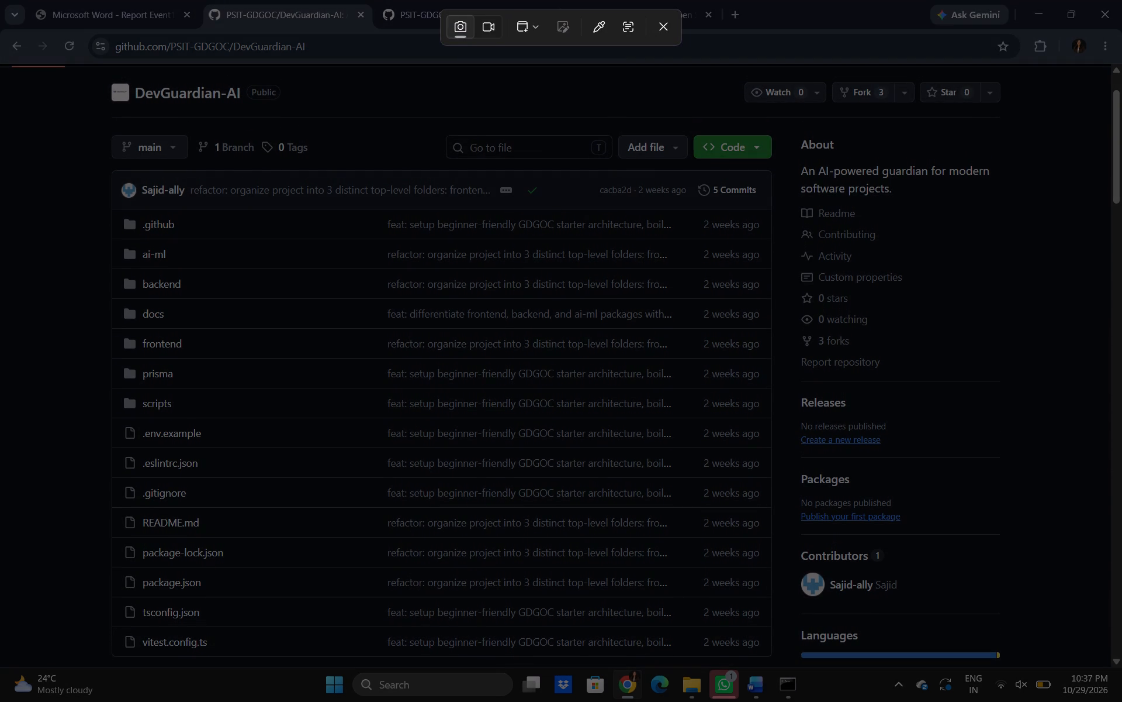
pyautogui.click(548, 34)
pyautogui.click(550, 82)
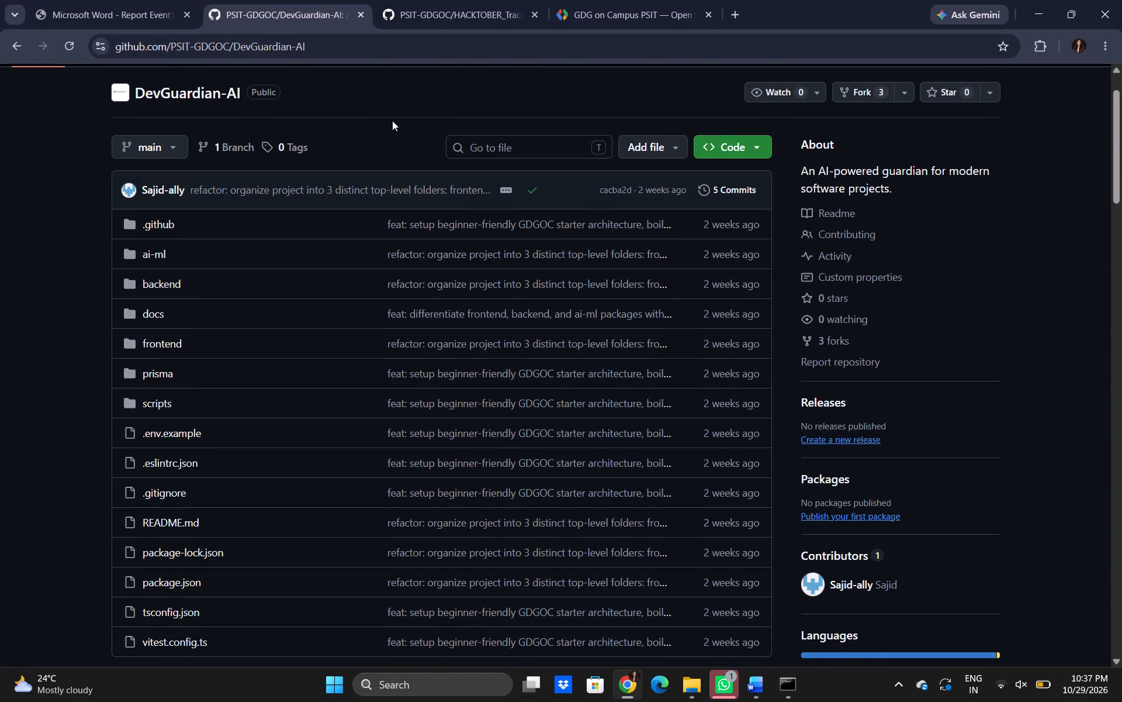
# Open the DevGuardian-AI pull requests and capture a full-screen screenshot of the open ones.
pyautogui.scroll(4, 392, 121)
pyautogui.click(245, 111)
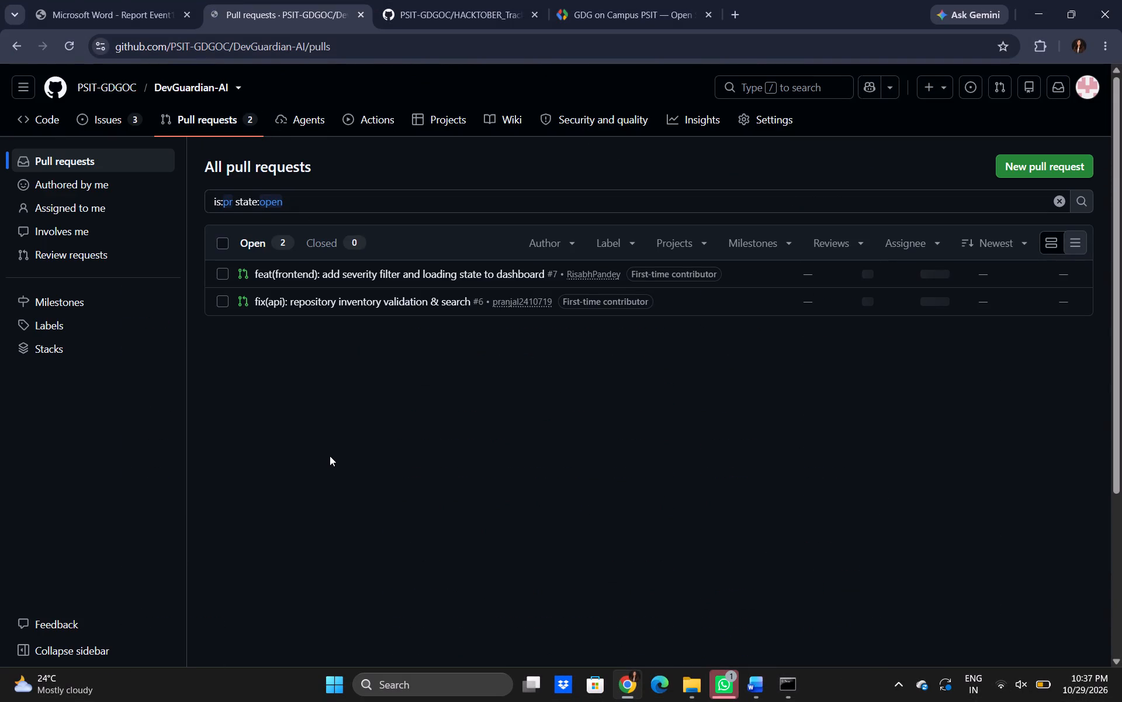
pyautogui.press('shift+super+s')
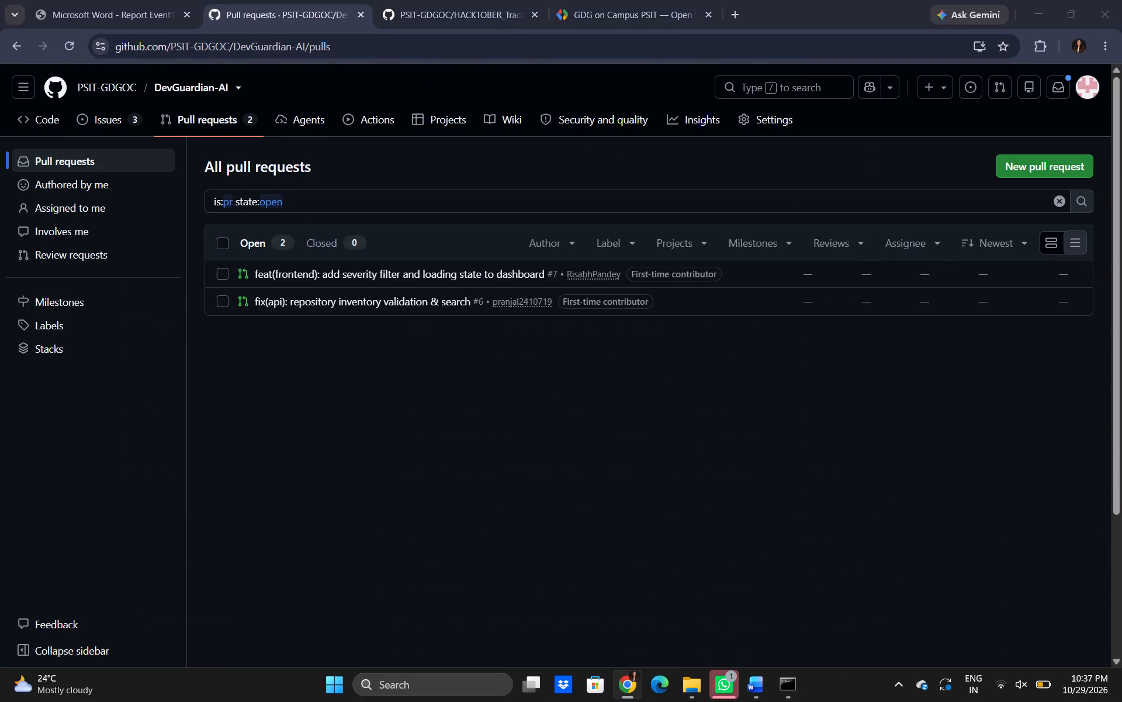
pyautogui.click(541, 35)
pyautogui.click(541, 79)
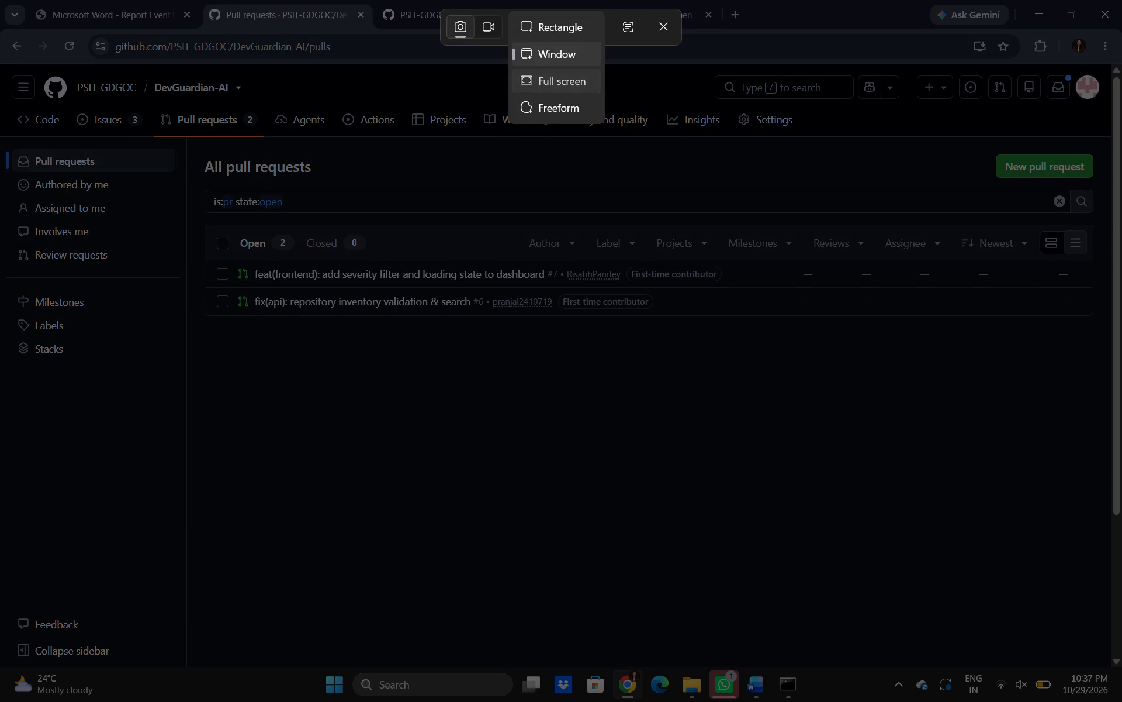
# Open the DevGuardian-AI issues and capture a full-screen screenshot of the open issues list.
pyautogui.click(120, 111)
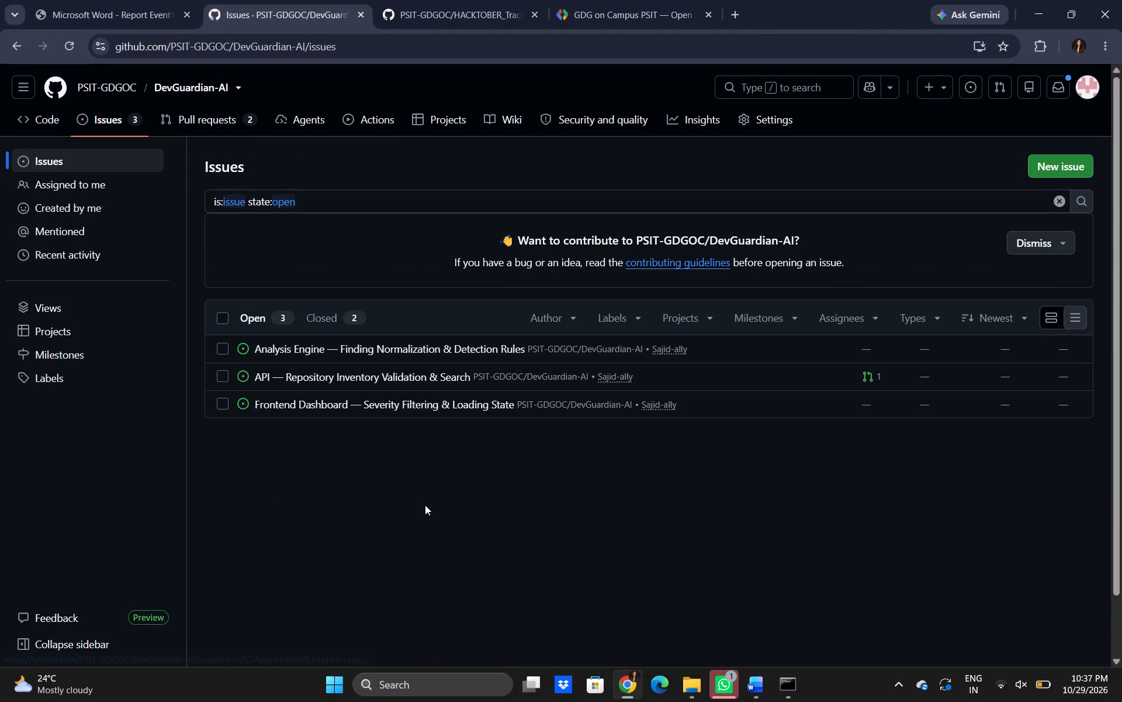
pyautogui.press('shift+super+s')
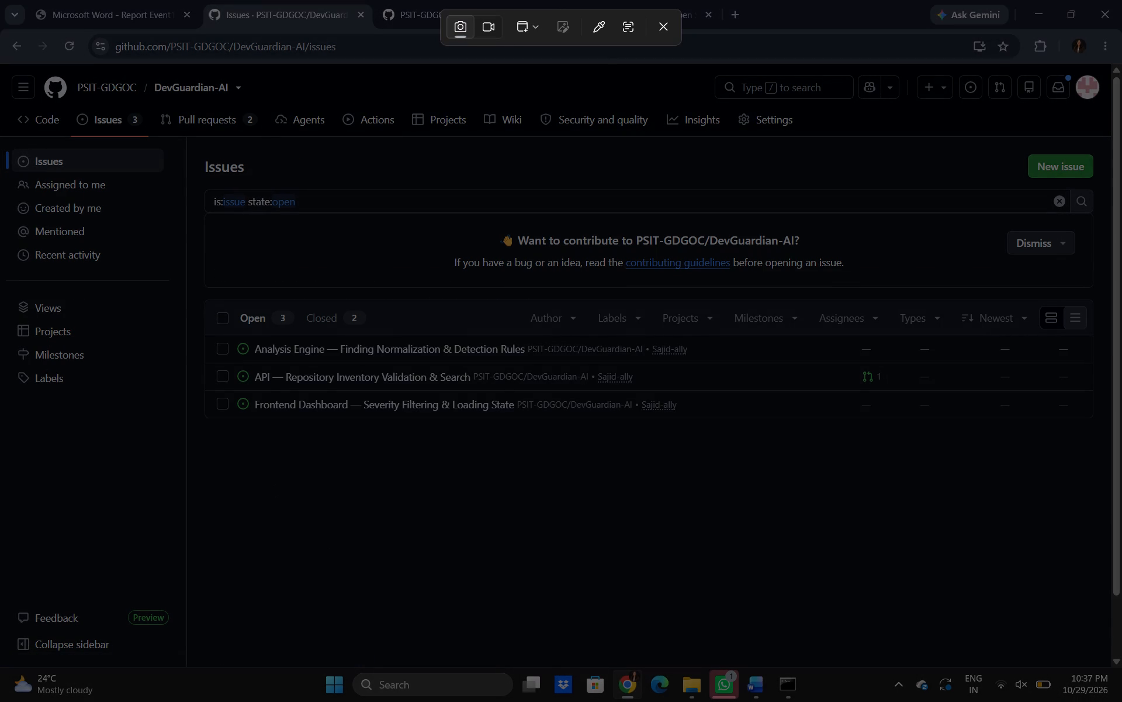
pyautogui.click(539, 25)
pyautogui.click(543, 89)
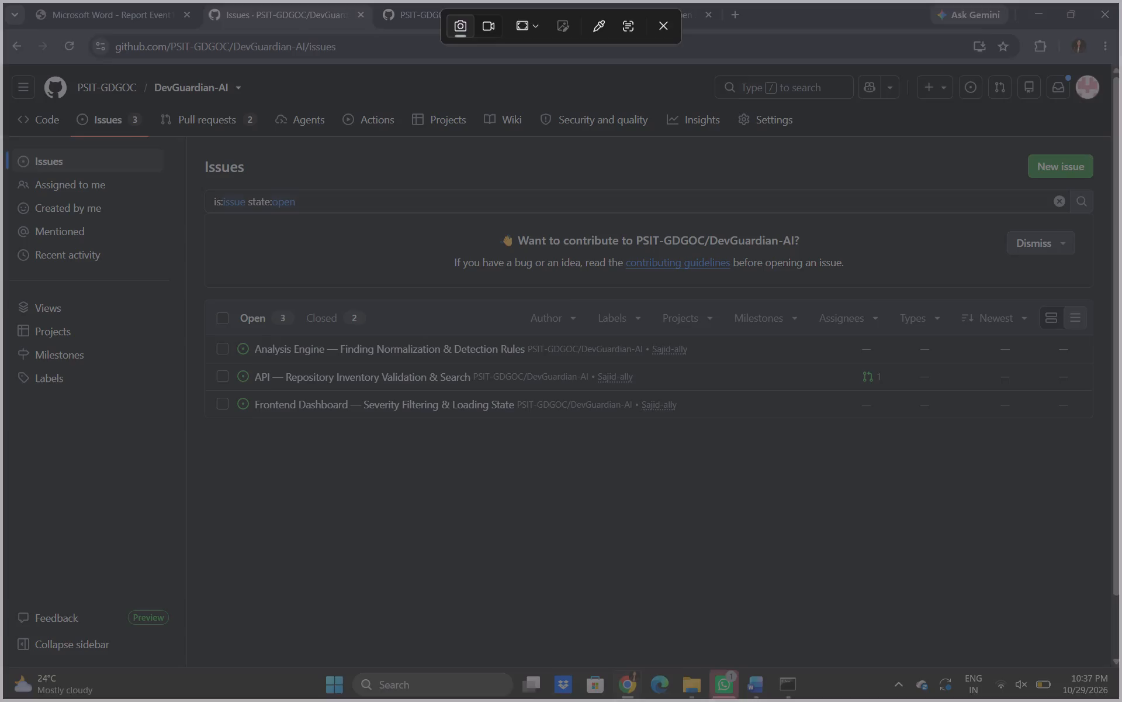
# Open the DevGuardian-AI dashboard from the tracking site's repository hub and capture a full-screen screenshot of it.
pyautogui.click(644, 0)
pyautogui.hscroll(8, 264, 376)
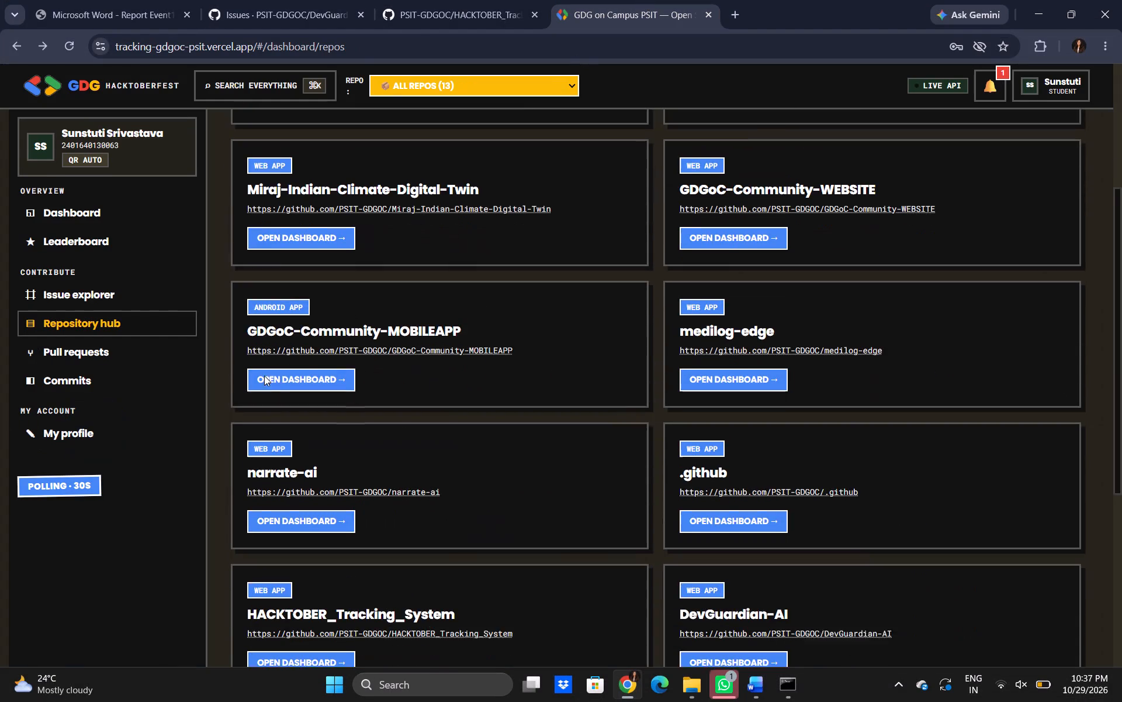
pyautogui.scroll(-1, 514, 515)
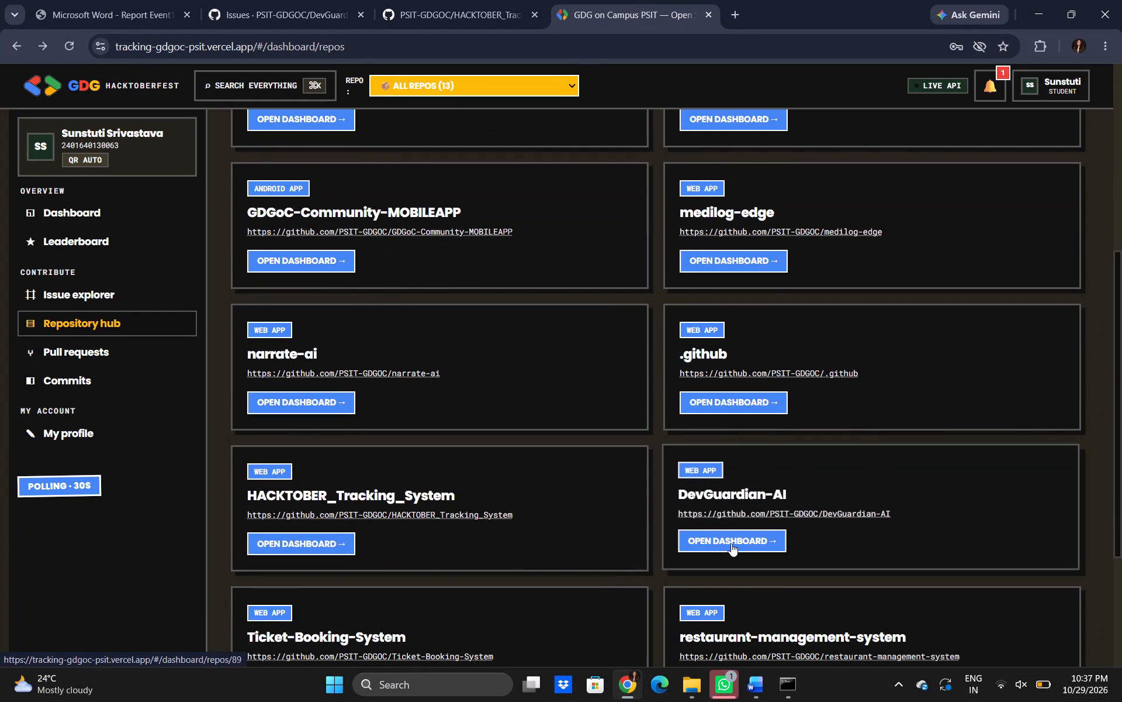
pyautogui.click(731, 543)
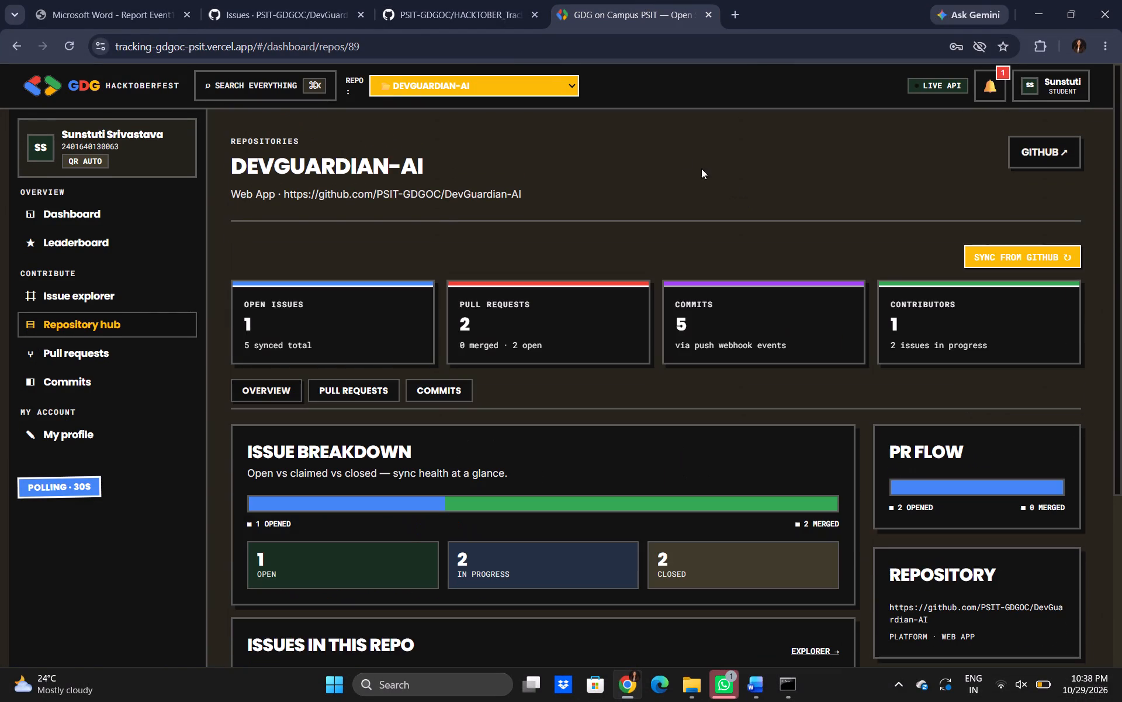
pyautogui.press('shift+super+s')
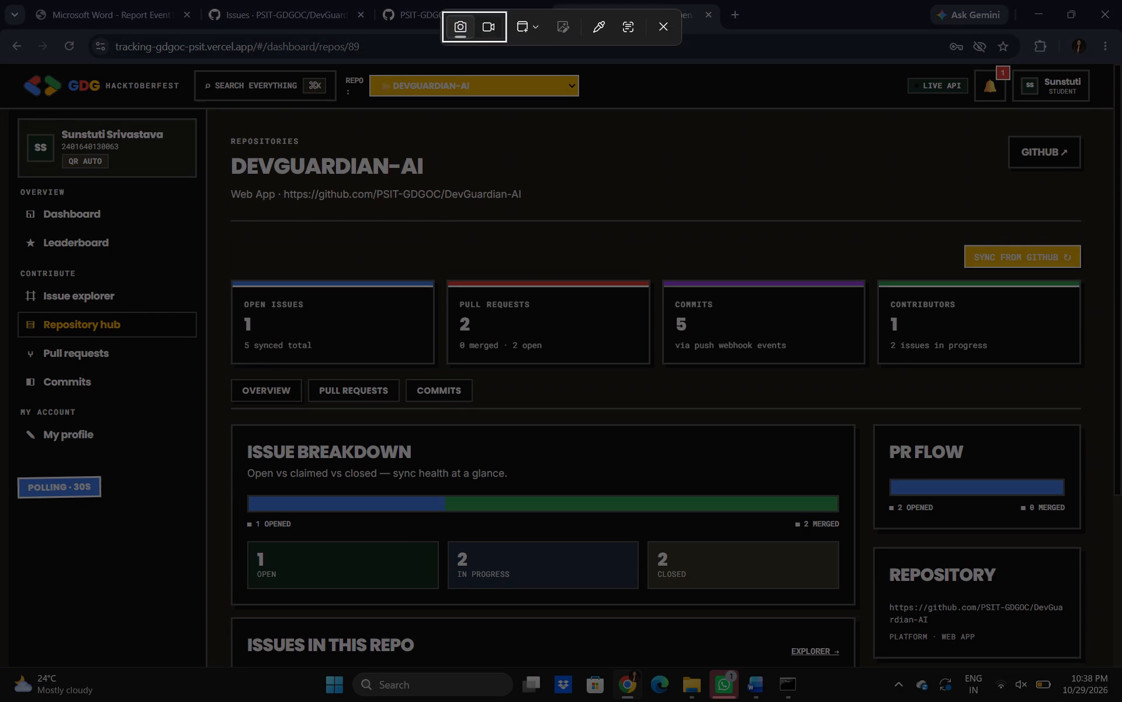
pyautogui.click(531, 38)
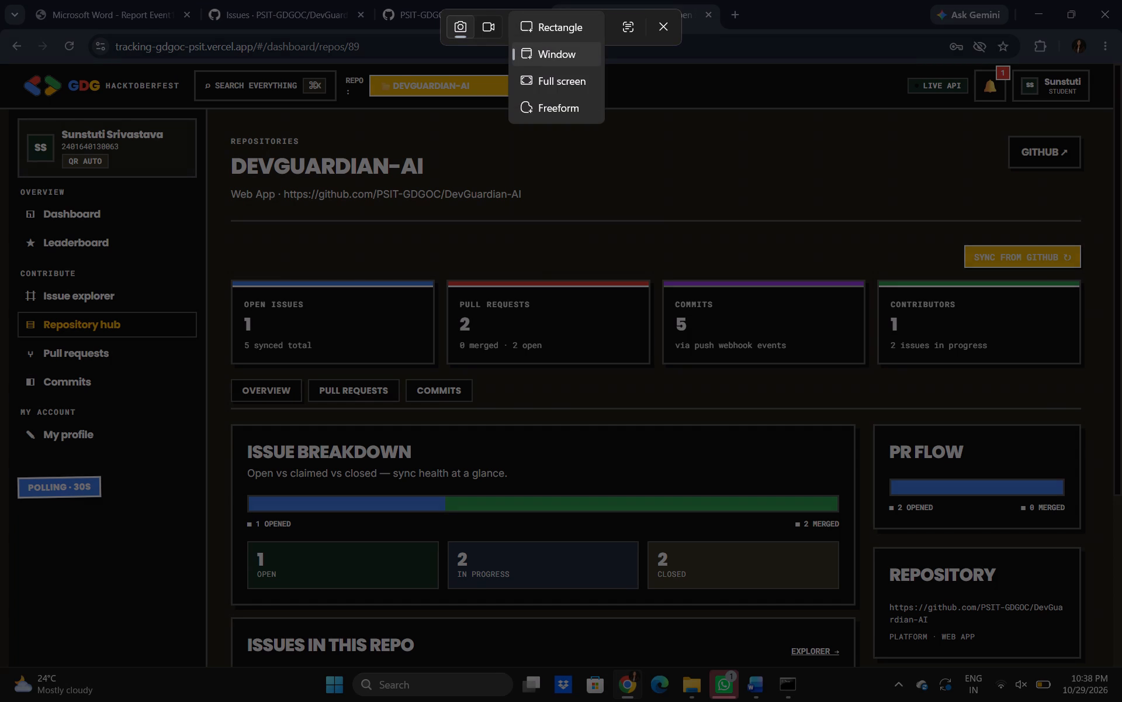
pyautogui.click(540, 84)
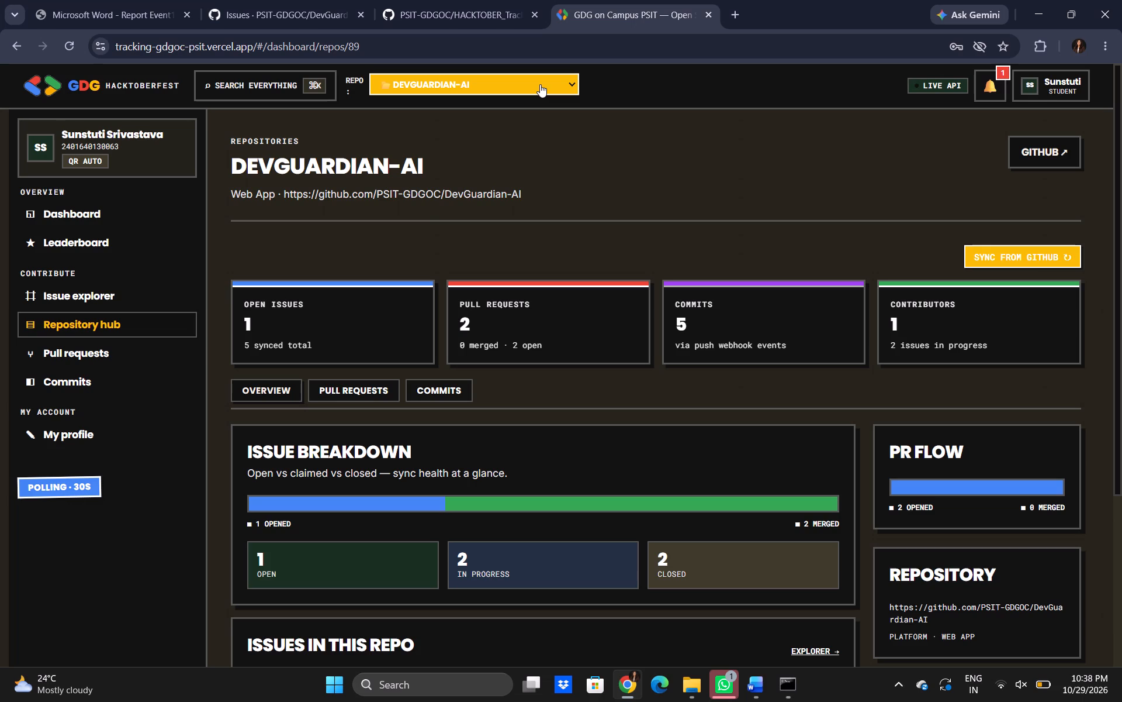
# Back in the Word report, insert the four DevGuardian-AI screenshots (223737, 223747, 223755 and 223805) below the Contribution and Impact paragraph.
pyautogui.hotkey('alt', 'Tab')
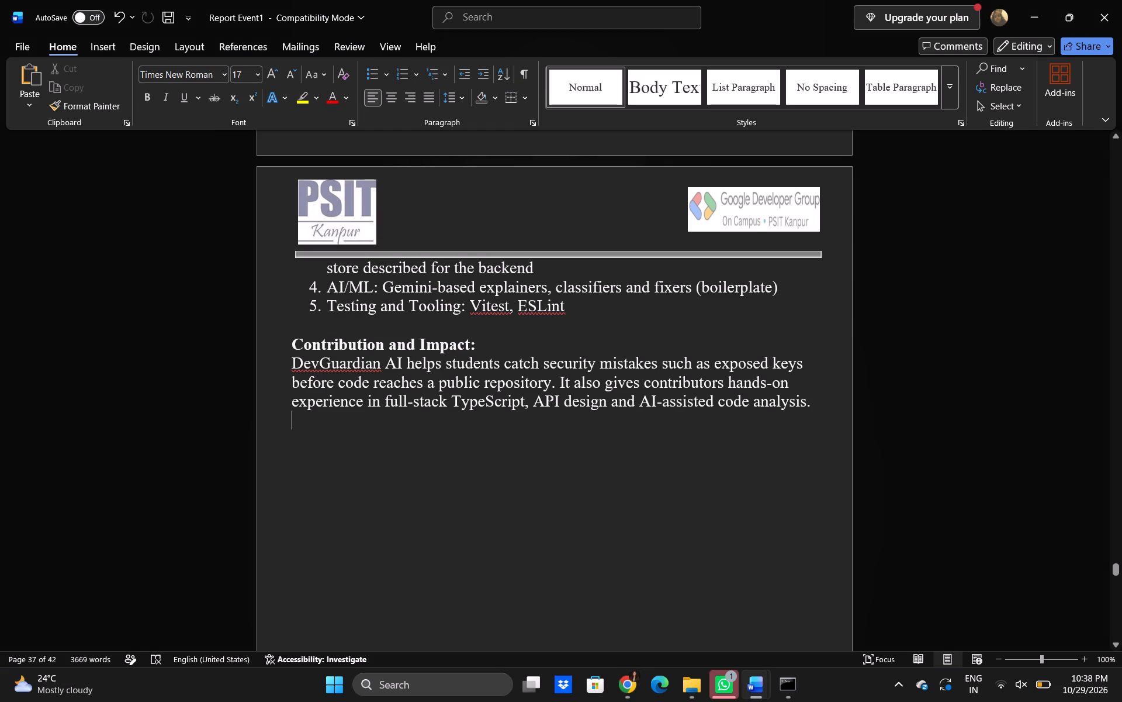
pyautogui.press('Return')
pyautogui.click(98, 43)
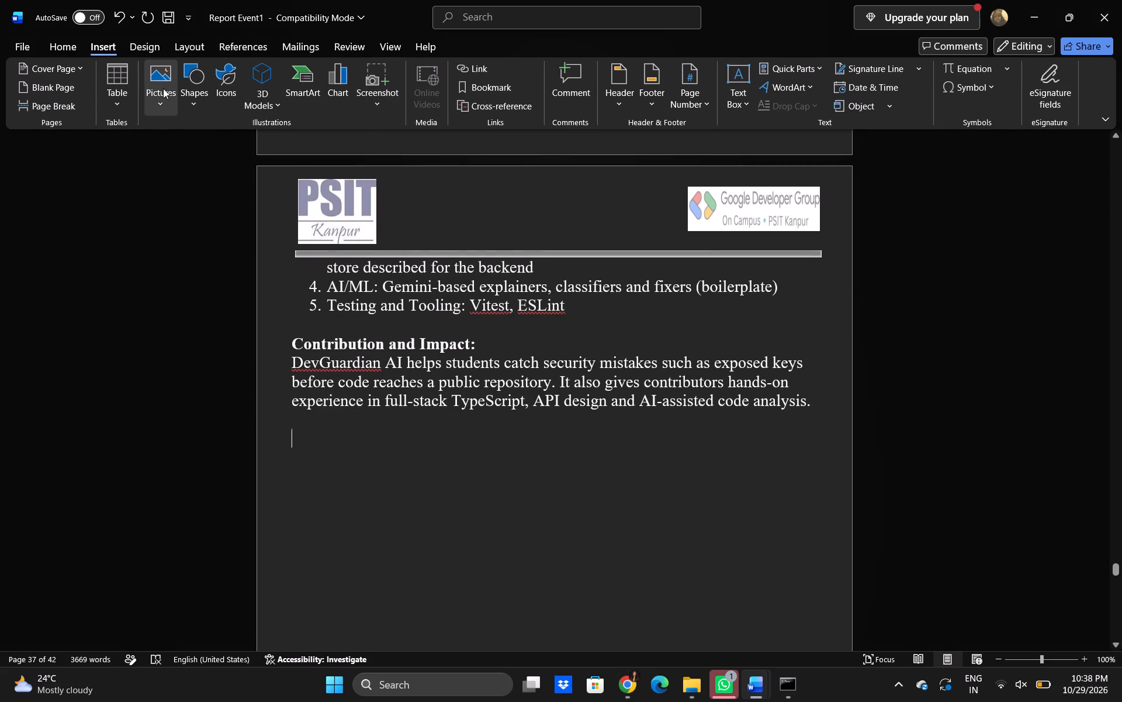
pyautogui.click(163, 88)
pyautogui.click(183, 149)
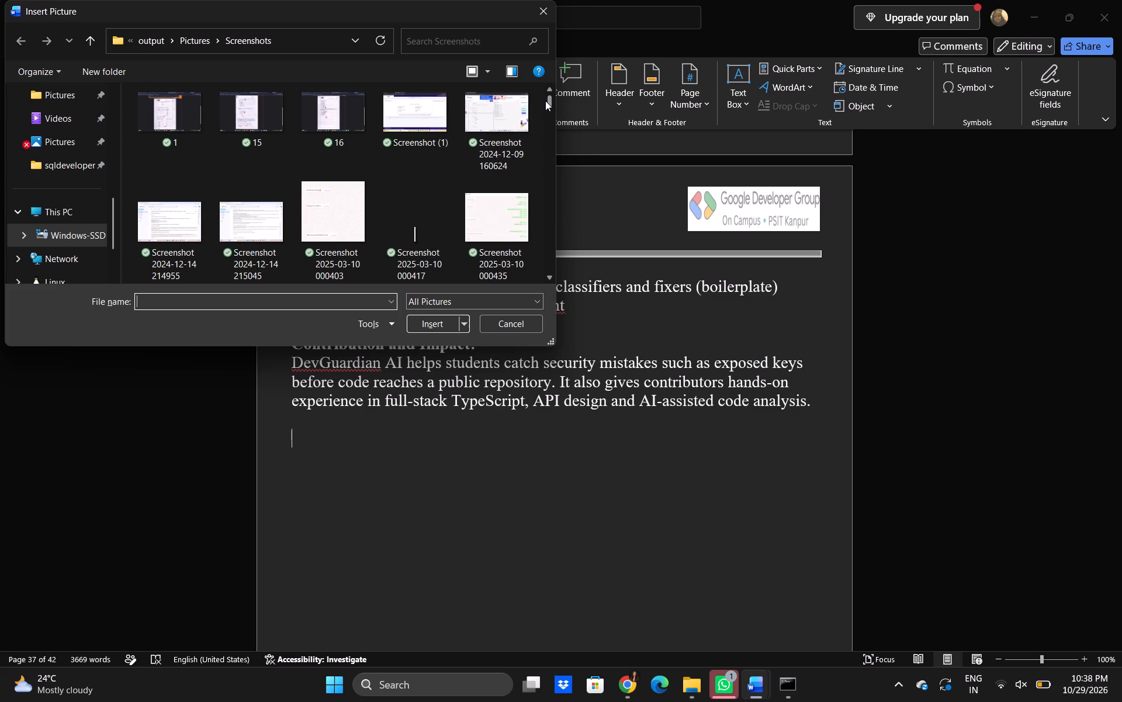
pyautogui.moveTo(545, 101); pyautogui.dragTo(542, 271)
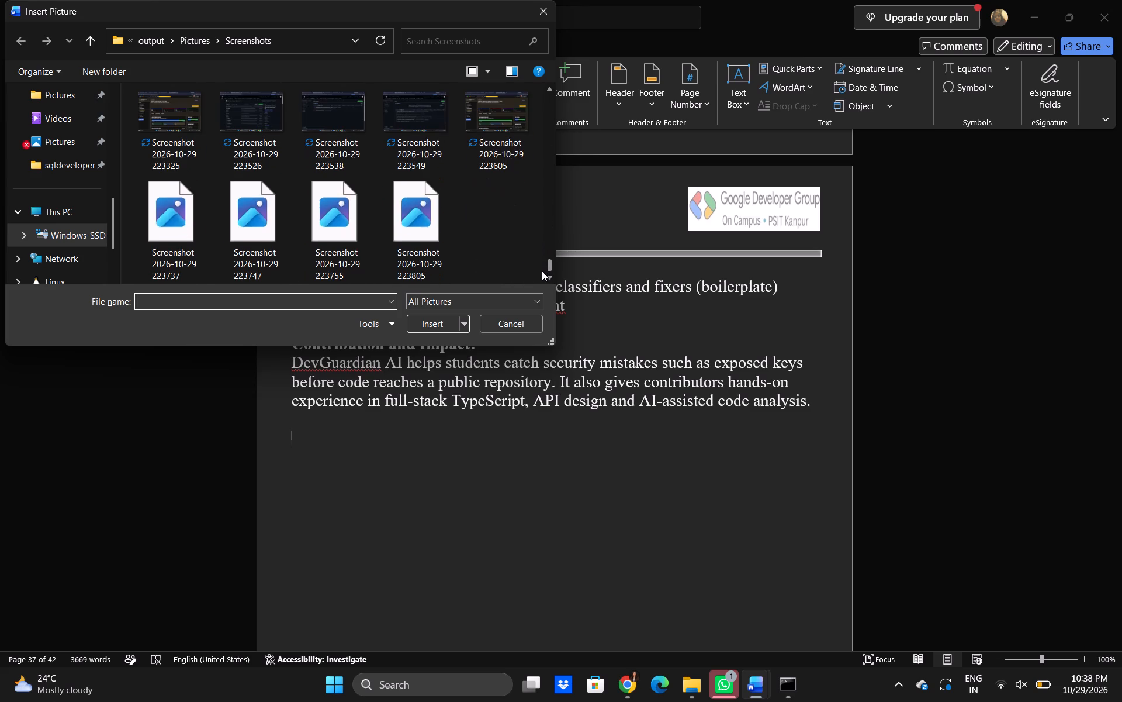
pyautogui.moveTo(542, 271); pyautogui.dragTo(542, 273)
pyautogui.moveTo(498, 252); pyautogui.dragTo(200, 245)
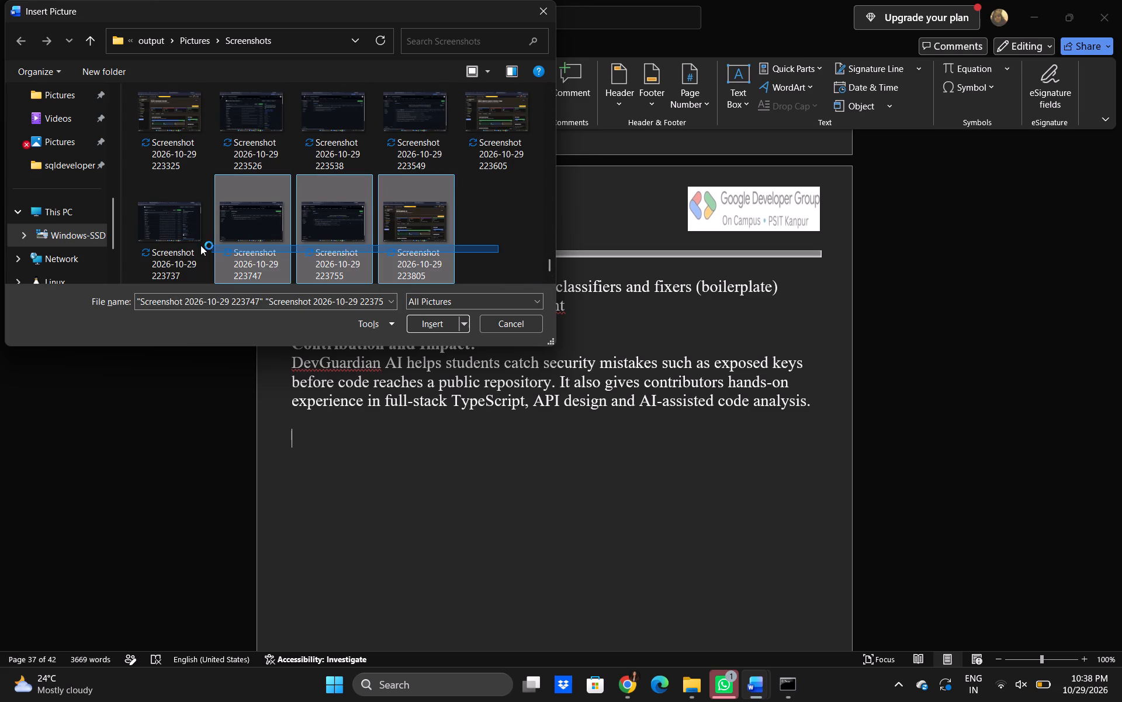
pyautogui.moveTo(200, 245); pyautogui.dragTo(158, 245)
pyautogui.click(442, 324)
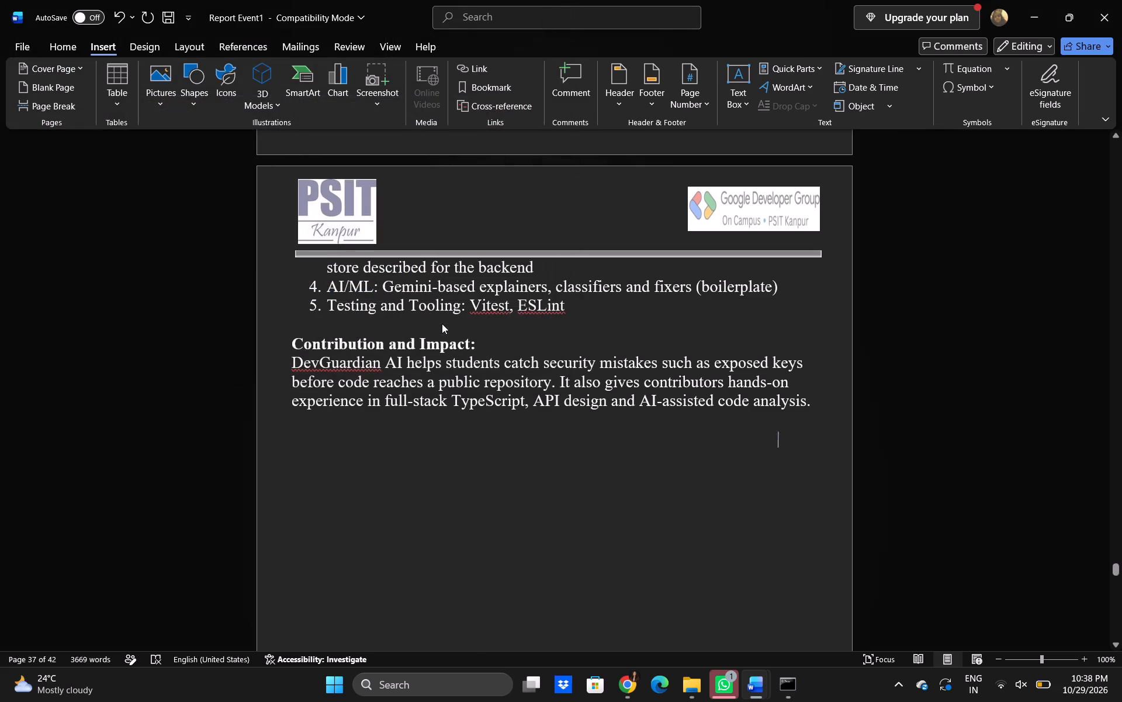
# Add two line breaks after the Contribution and Impact paragraph, above the DevGuardian-AI repository screenshot.
pyautogui.scroll(-3, 442, 324)
pyautogui.scroll(6, 442, 324)
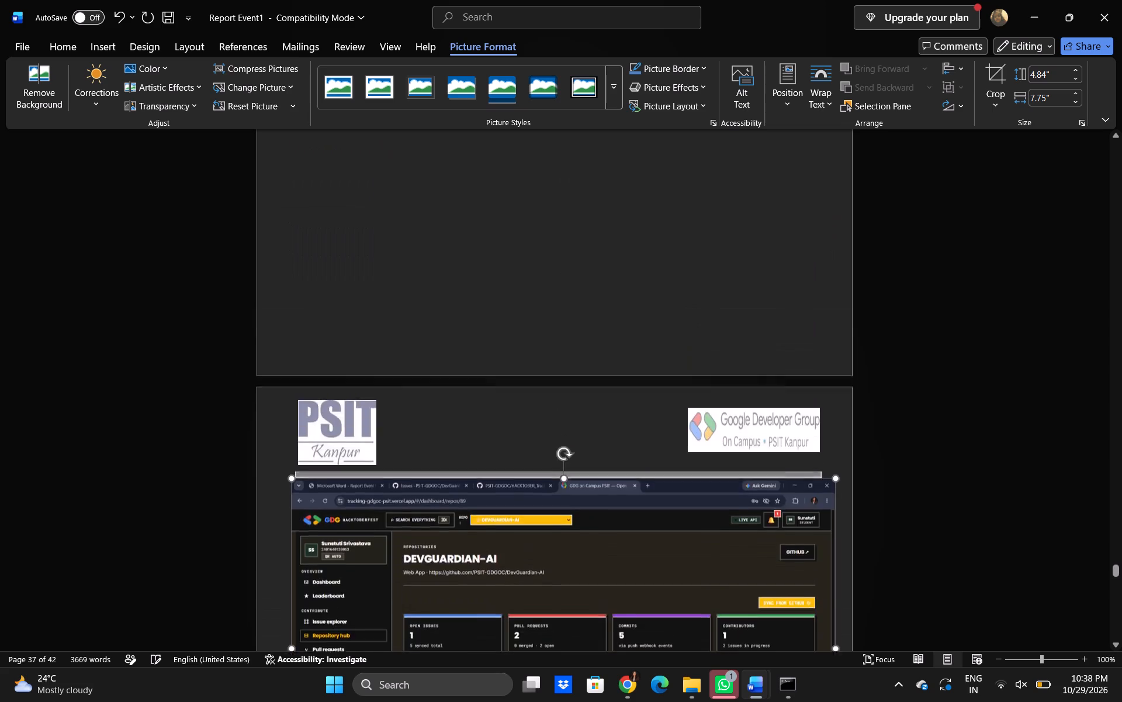
pyautogui.scroll(13, 442, 324)
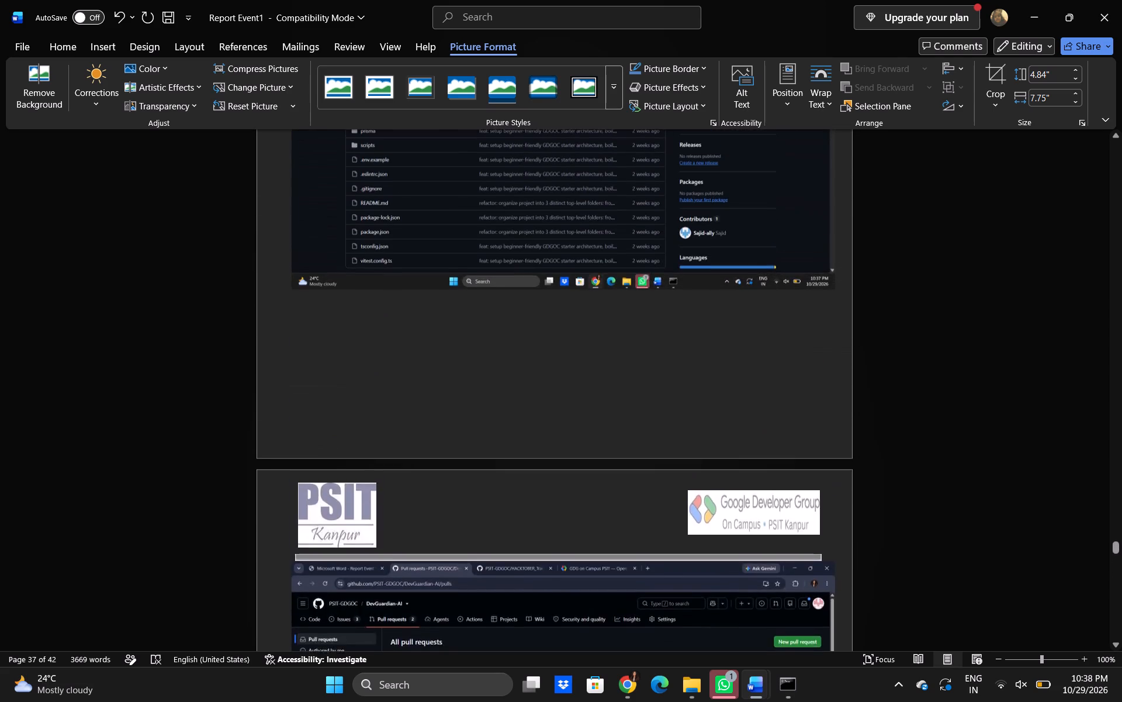
pyautogui.scroll(3, 442, 324)
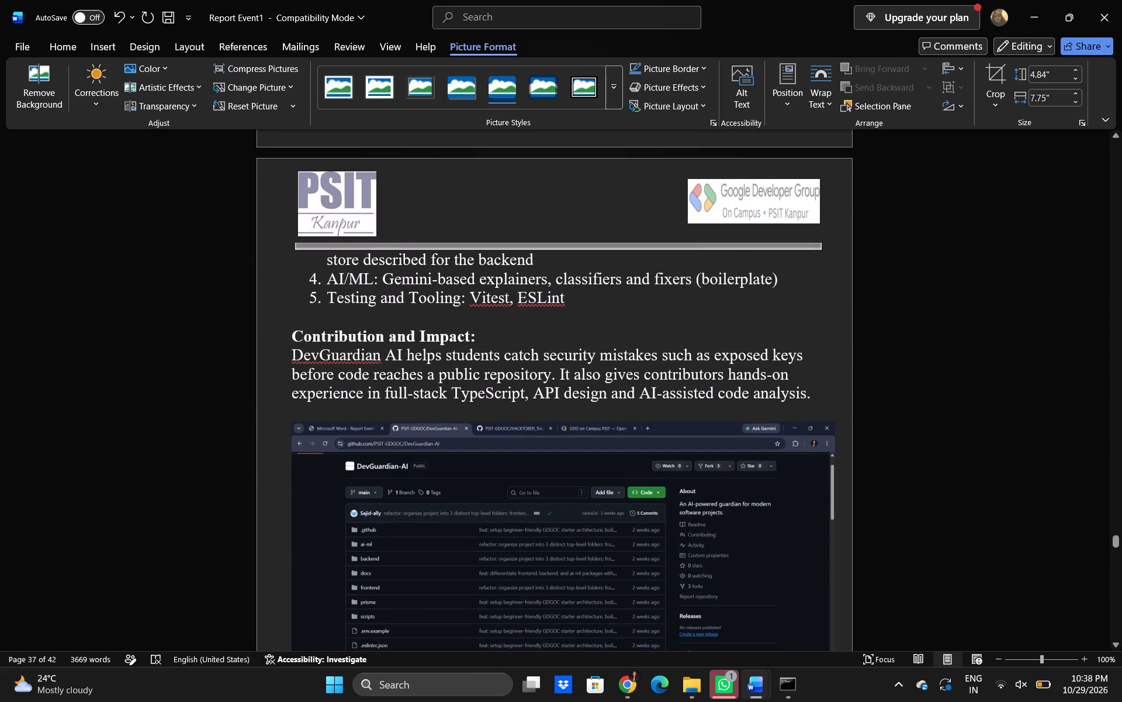
pyautogui.click(813, 391)
pyautogui.press('Return')
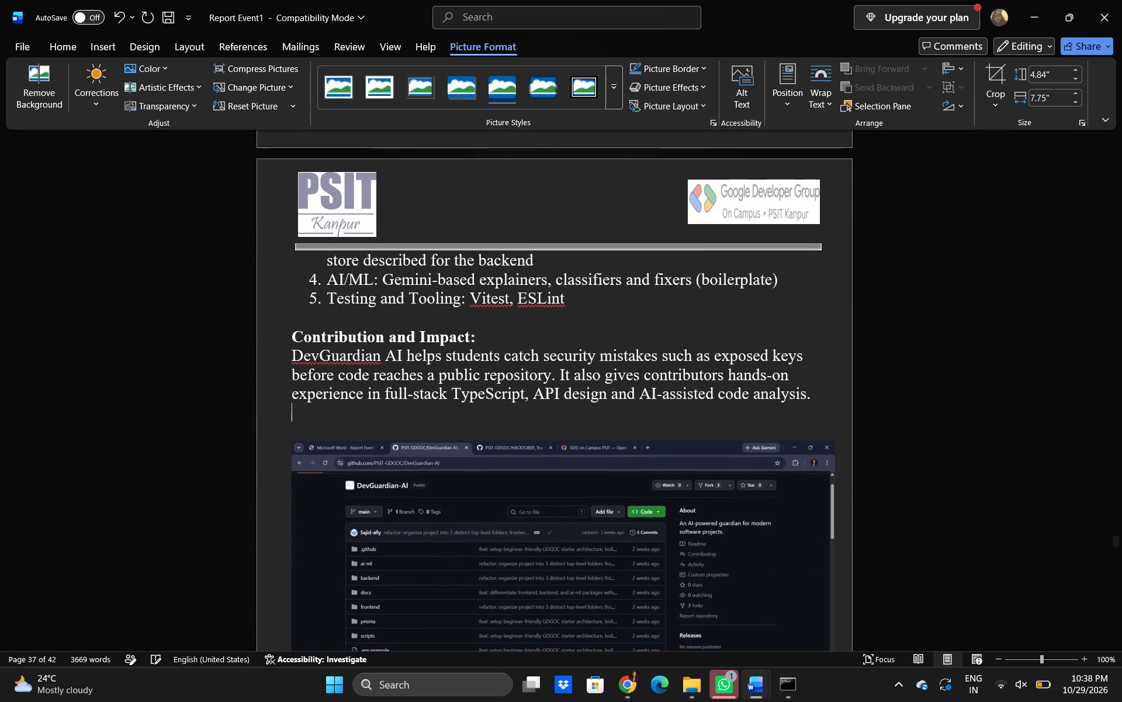
pyautogui.press('Return')
# Reduce the height of the DevGuardian-AI pull requests screenshot so the issues screenshot fits on the same page, and check the following pages.
pyautogui.scroll(-16, 813, 391)
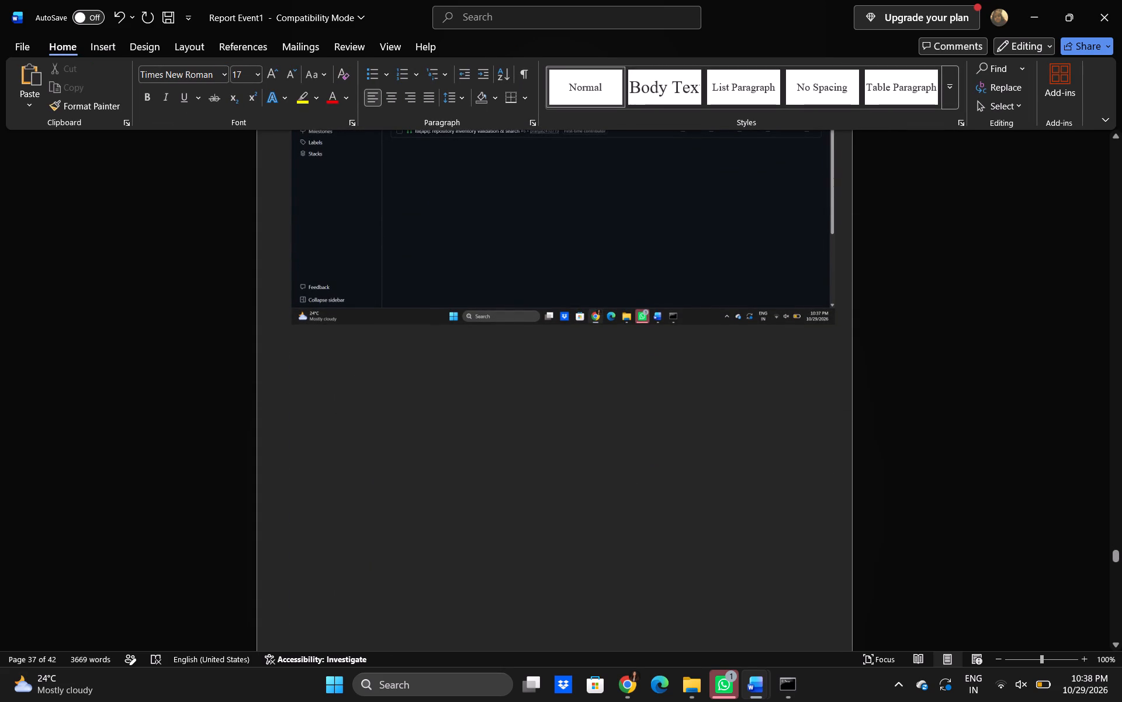
pyautogui.click(664, 316)
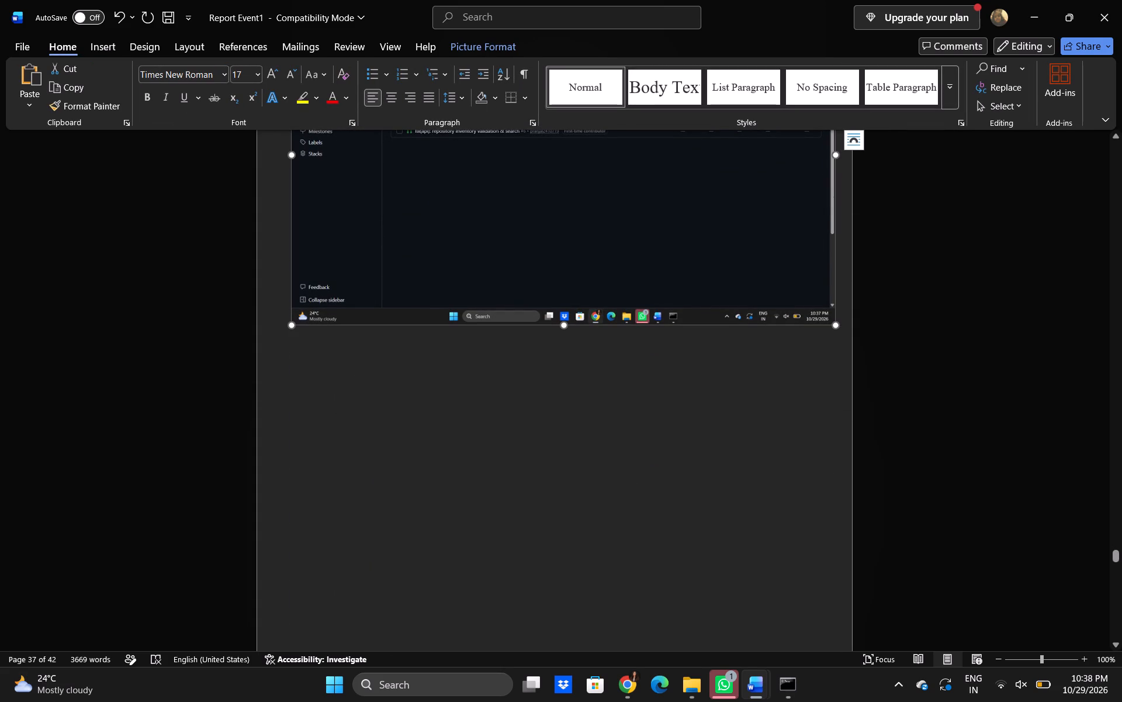
pyautogui.moveTo(565, 325); pyautogui.dragTo(562, 308)
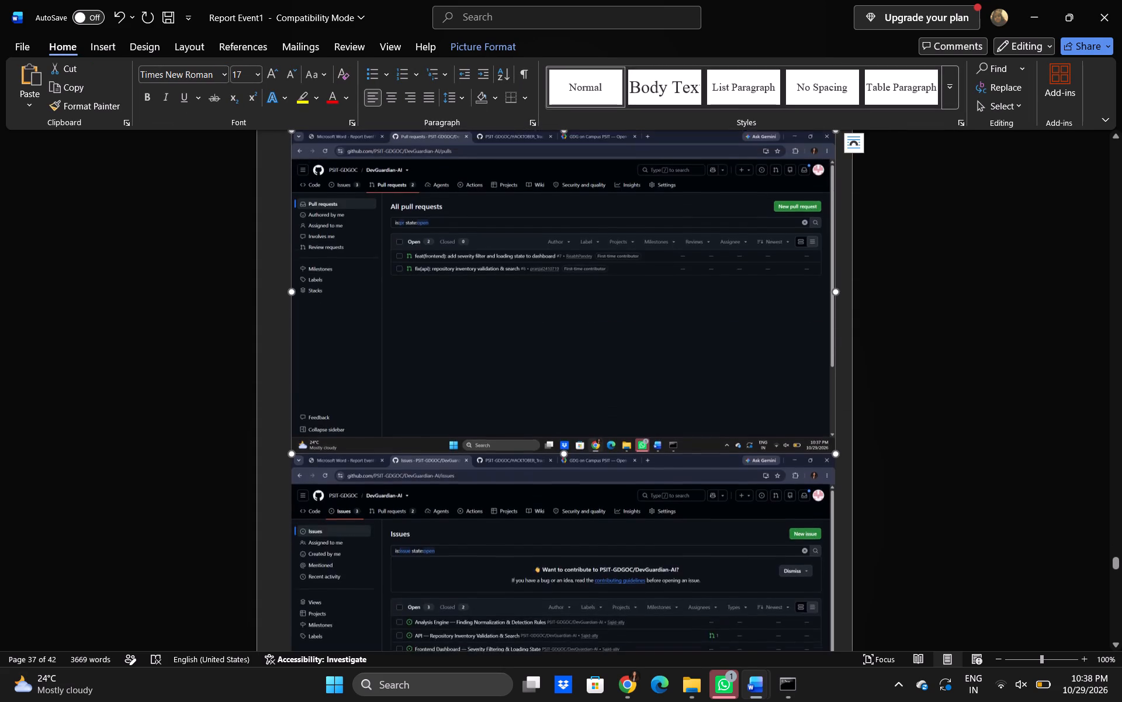
pyautogui.scroll(-5, 588, 512)
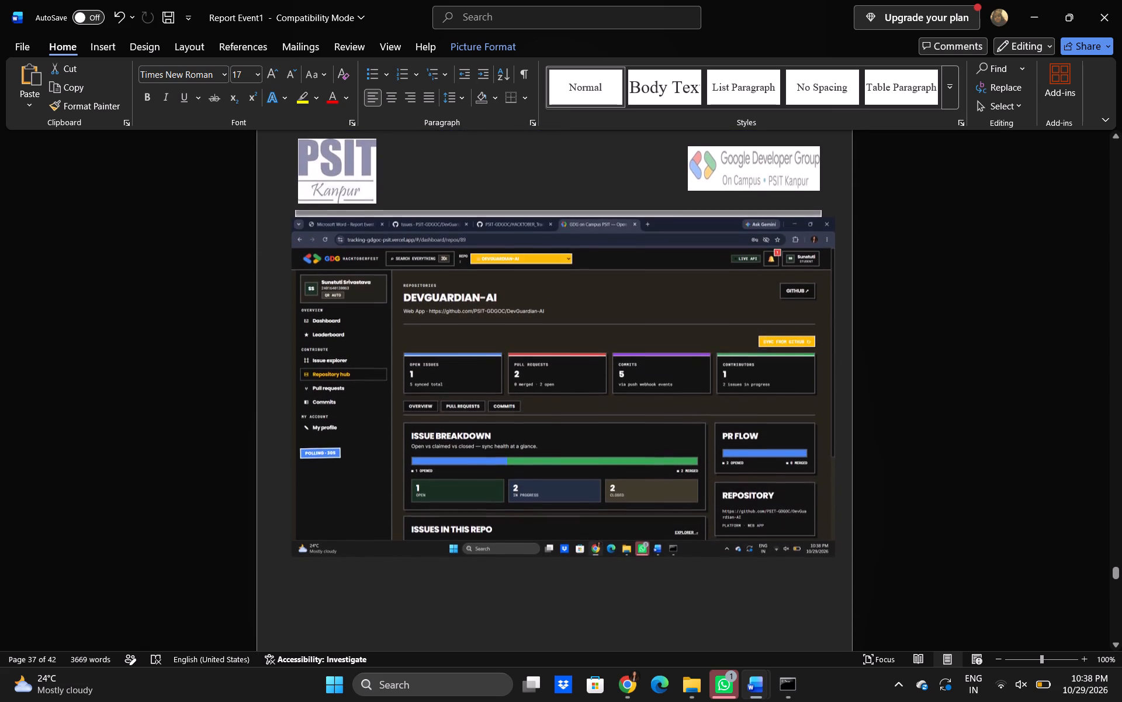
pyautogui.click(575, 529)
pyautogui.scroll(-4, 575, 529)
pyautogui.scroll(8, 575, 529)
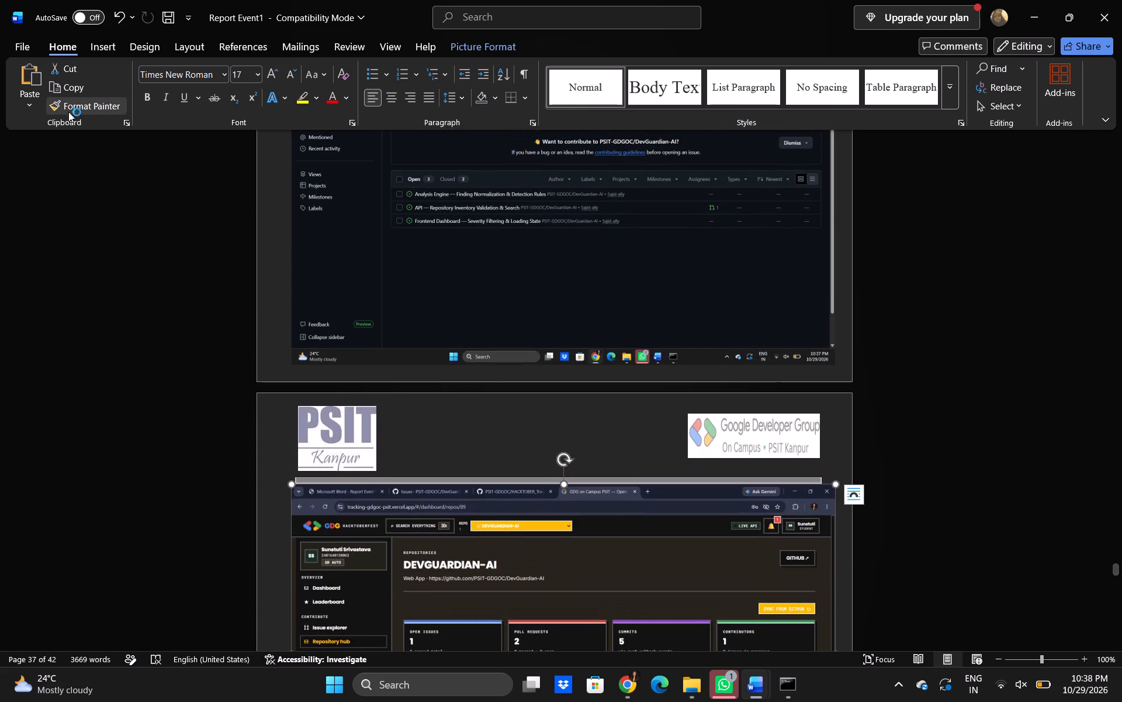
# Find the page holding the DevGuardian-AI dashboard screenshot in the print preview and set a custom print range of pages 1-39.
pyautogui.click(19, 51)
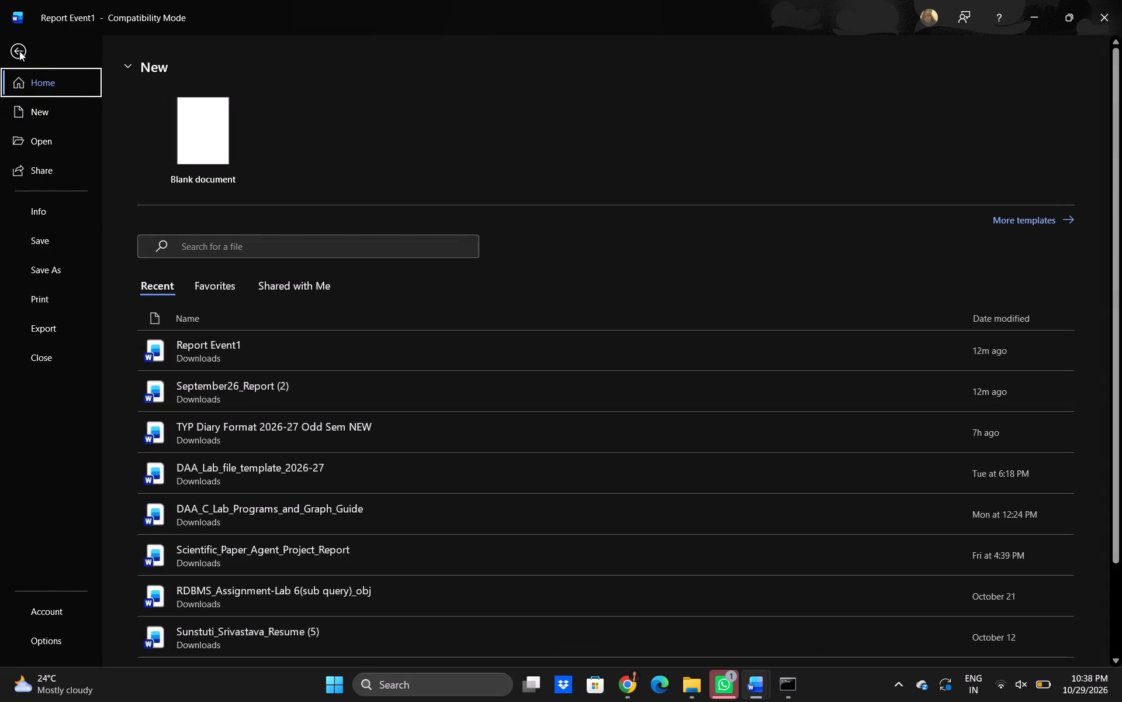
pyautogui.click(53, 308)
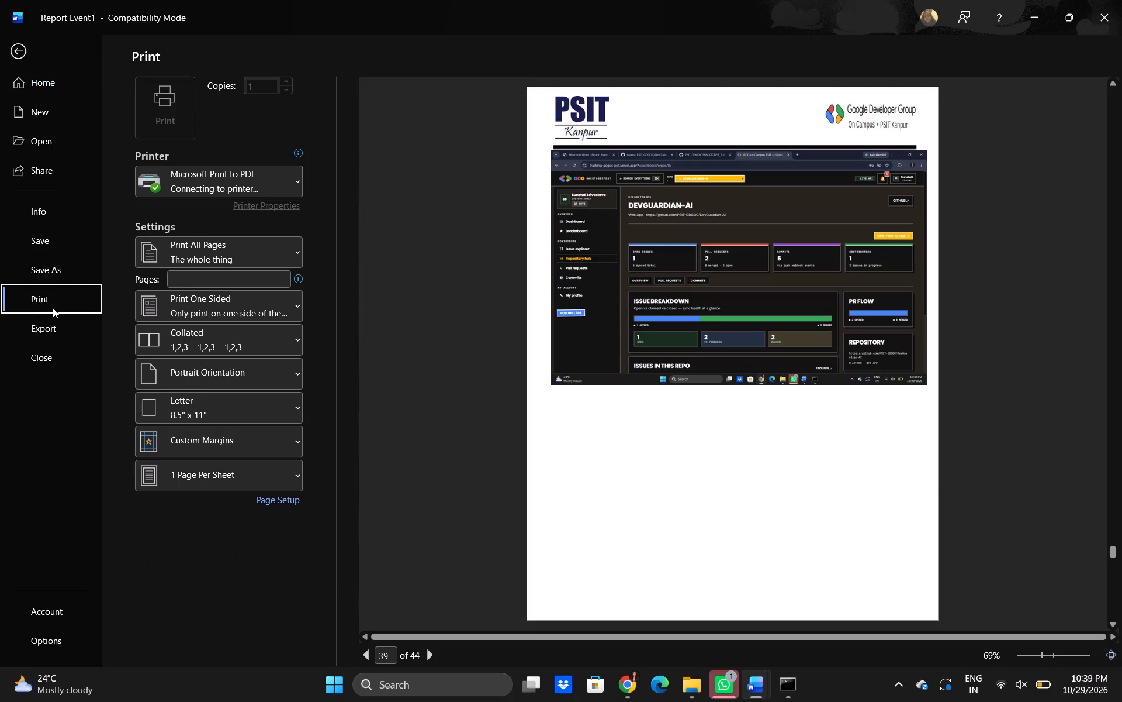
pyautogui.scroll(-1, 606, 274)
pyautogui.scroll(1, 606, 274)
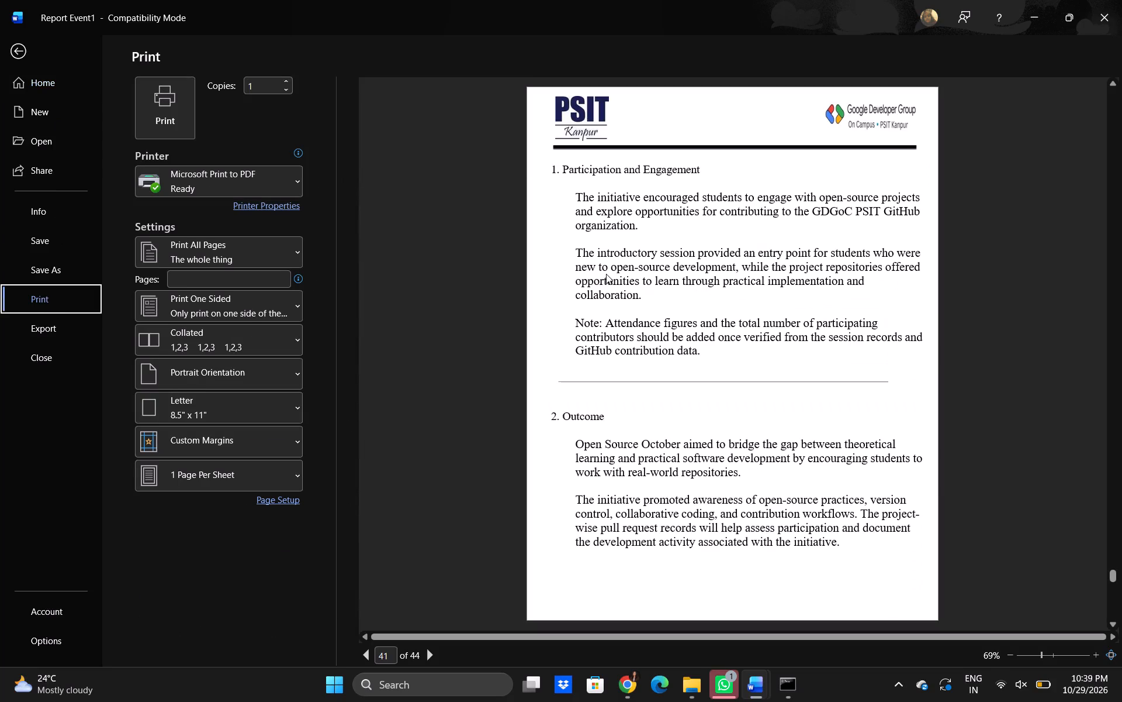
pyautogui.press('Up')
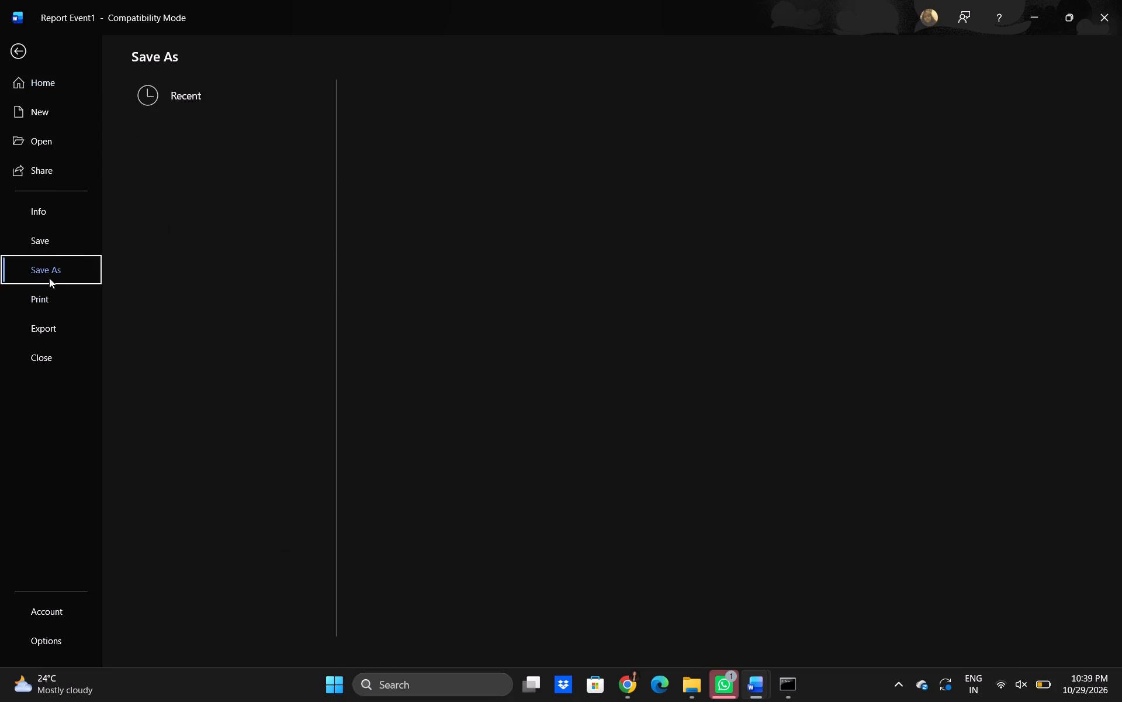
pyautogui.click(58, 298)
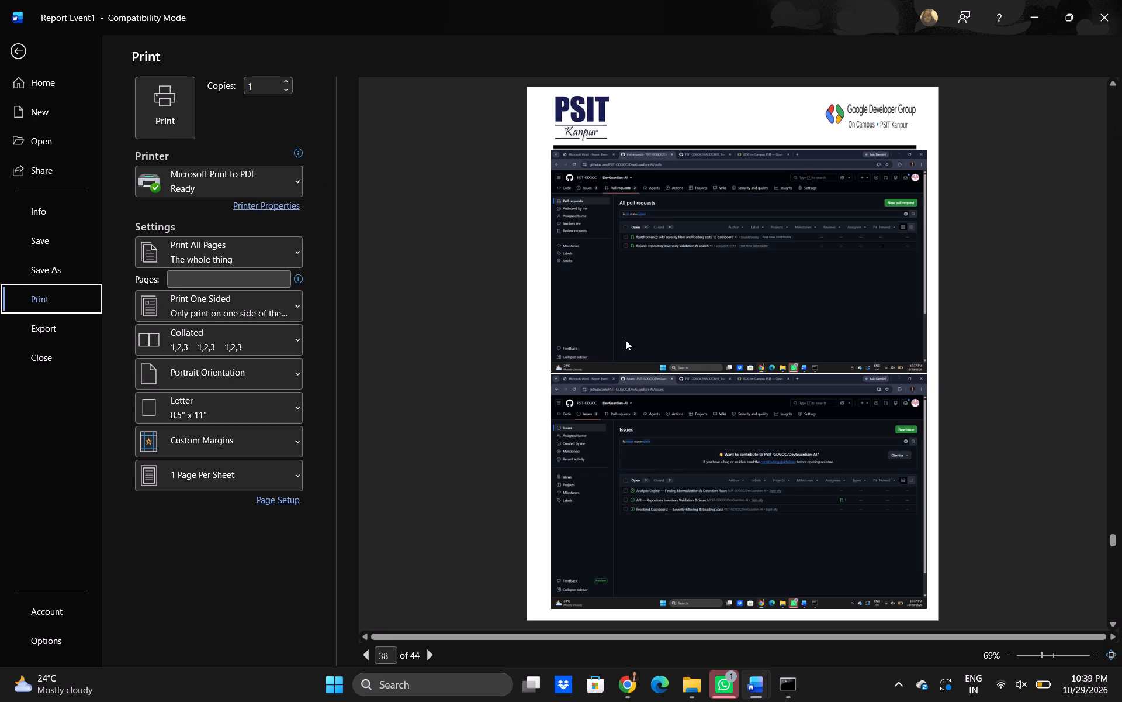
pyautogui.scroll(-1, 625, 340)
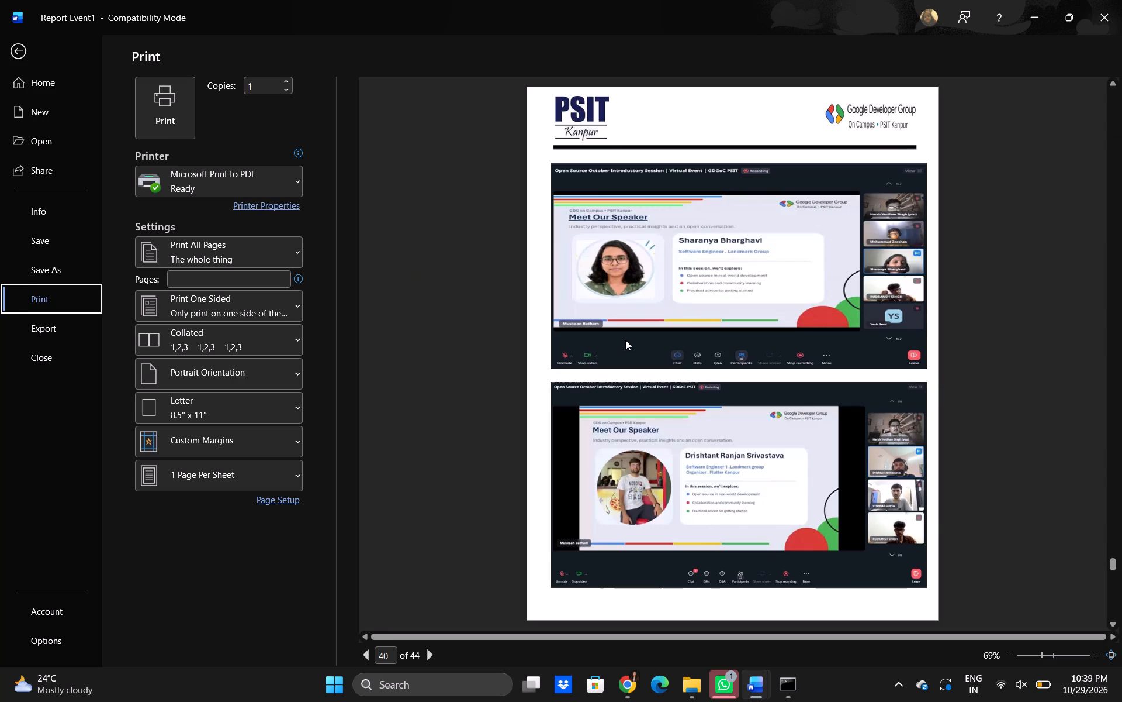
pyautogui.scroll(1, 625, 340)
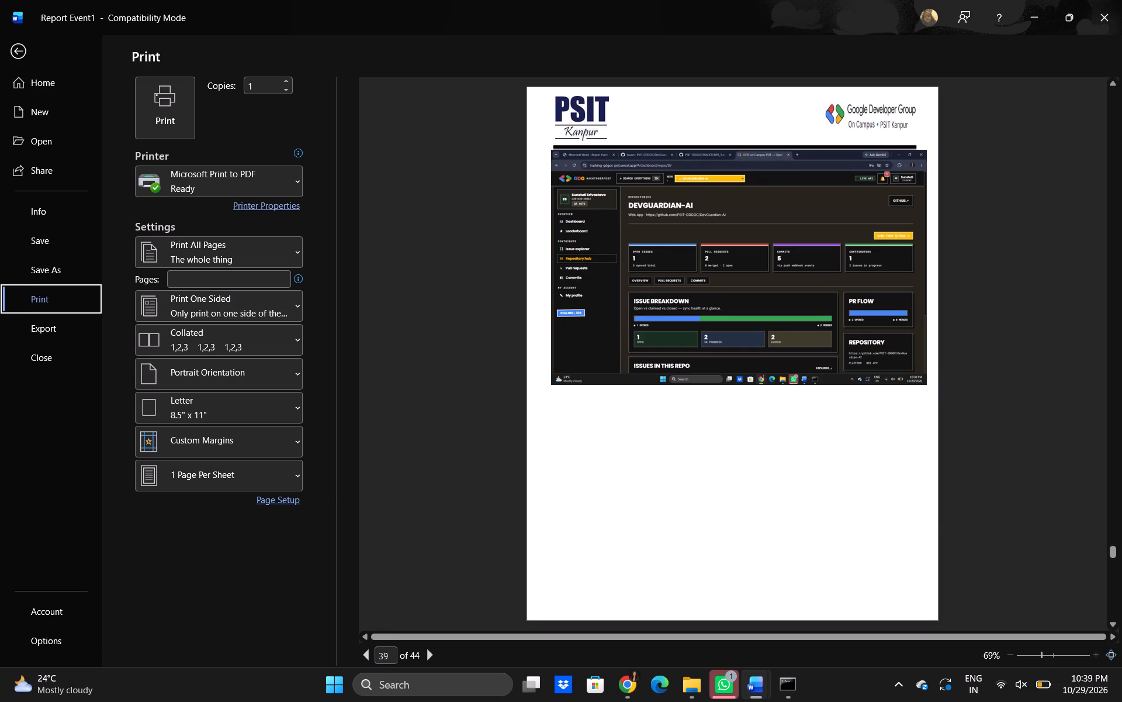
pyautogui.click(220, 253)
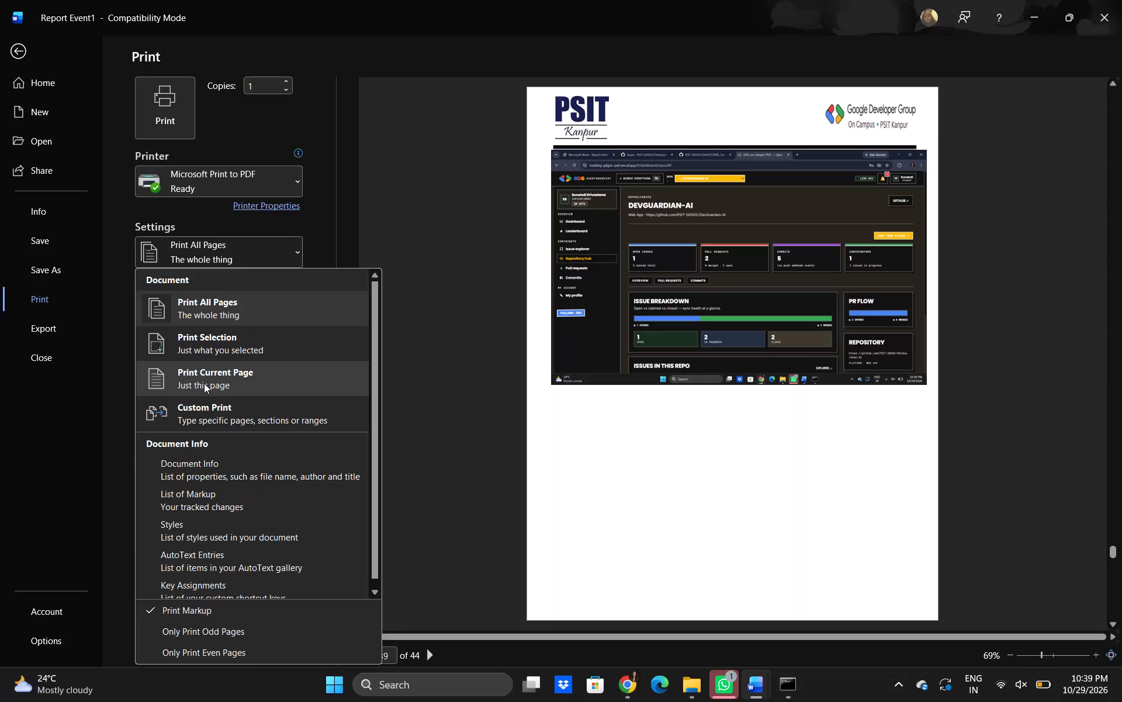
pyautogui.click(204, 383)
pyautogui.click(225, 252)
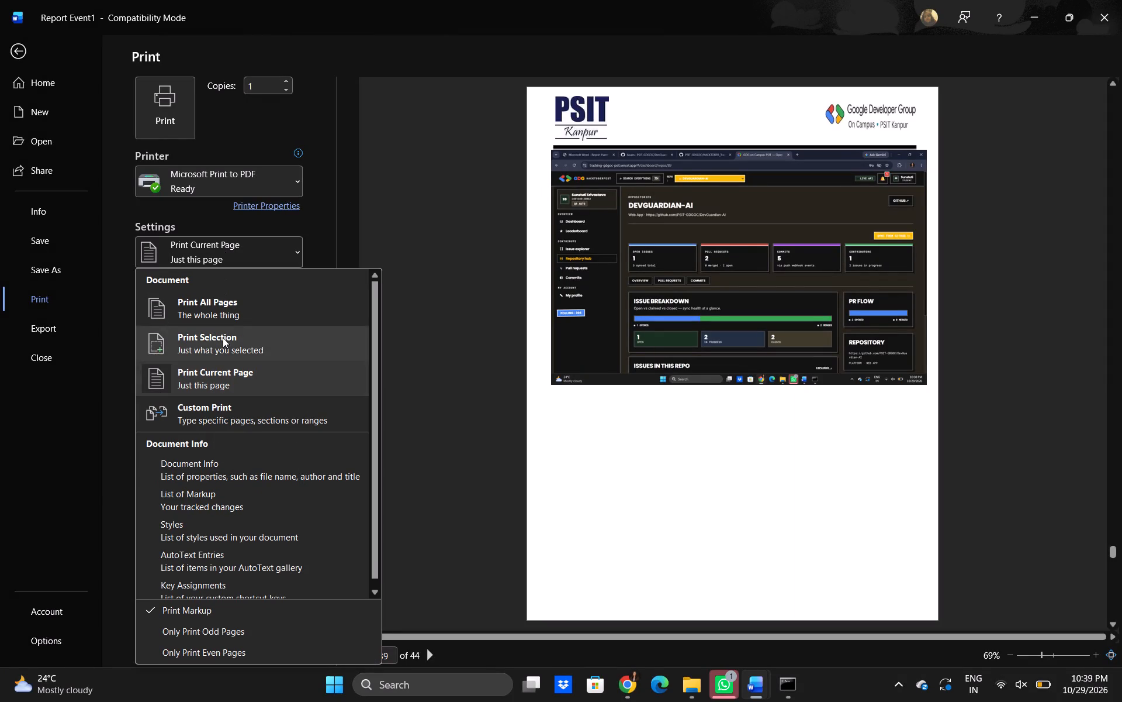
pyautogui.click(216, 413)
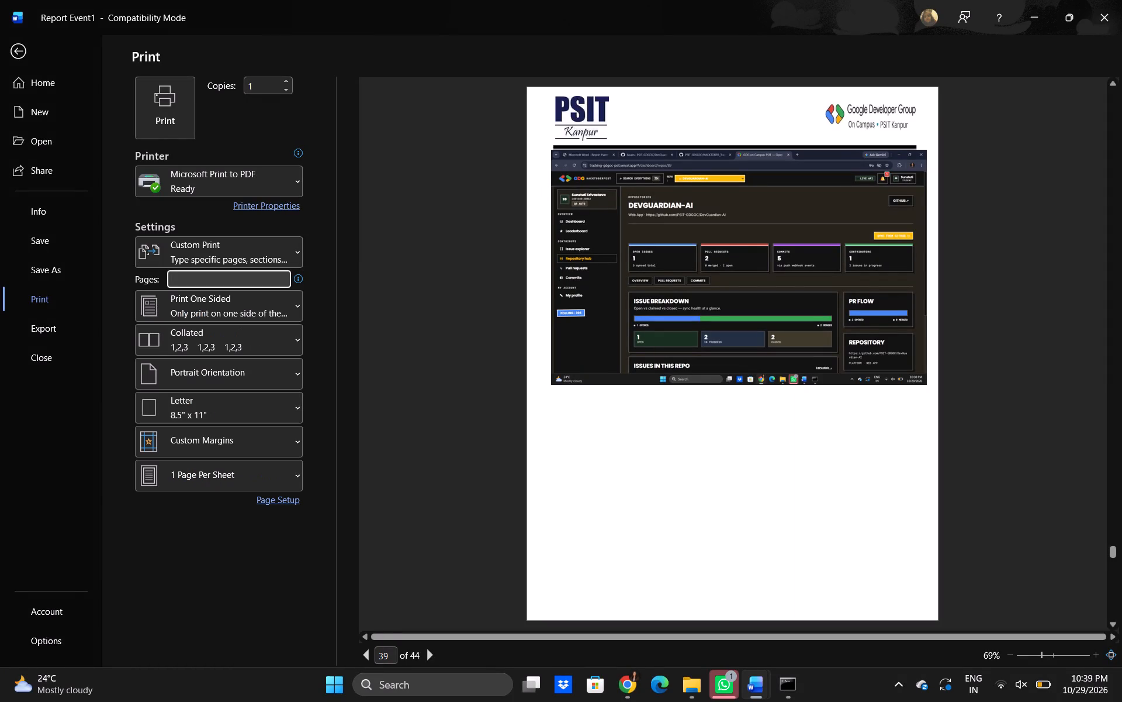
pyautogui.write('1-')
pyautogui.write('39')
# Print the chosen pages to a PDF named OPEN SORCE OCTOBER in Downloads, replacing the existing file.
pyautogui.click(160, 95)
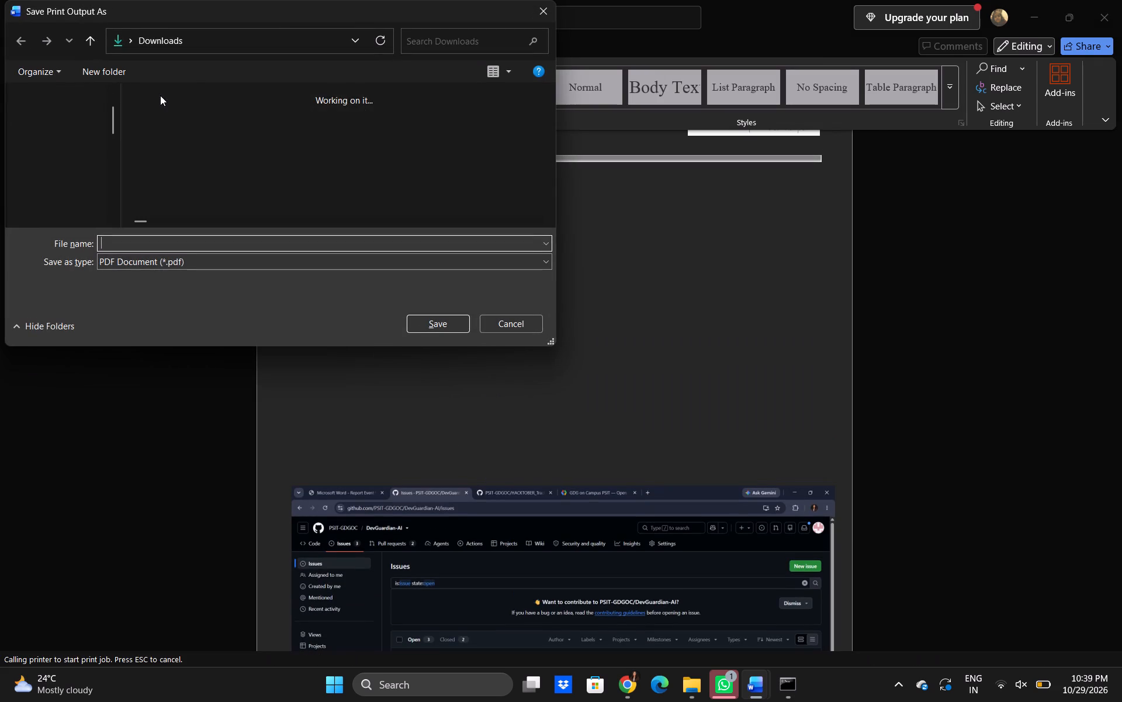
pyautogui.click(543, 18)
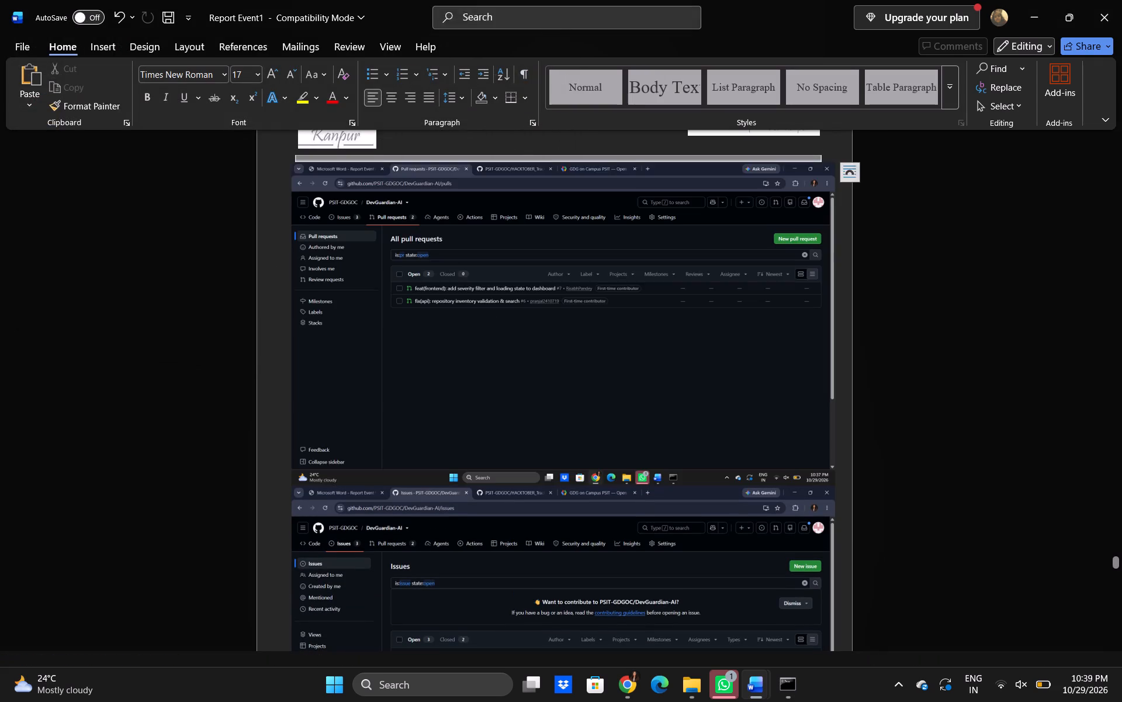
pyautogui.scroll(1, 489, 314)
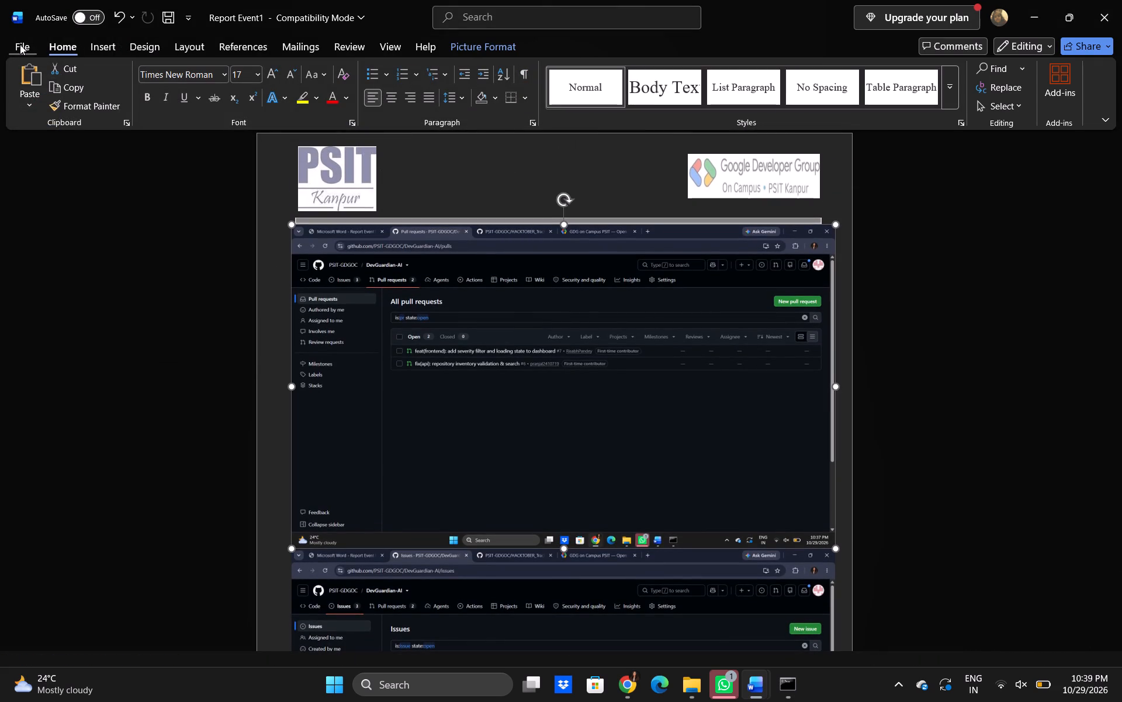
pyautogui.click(20, 44)
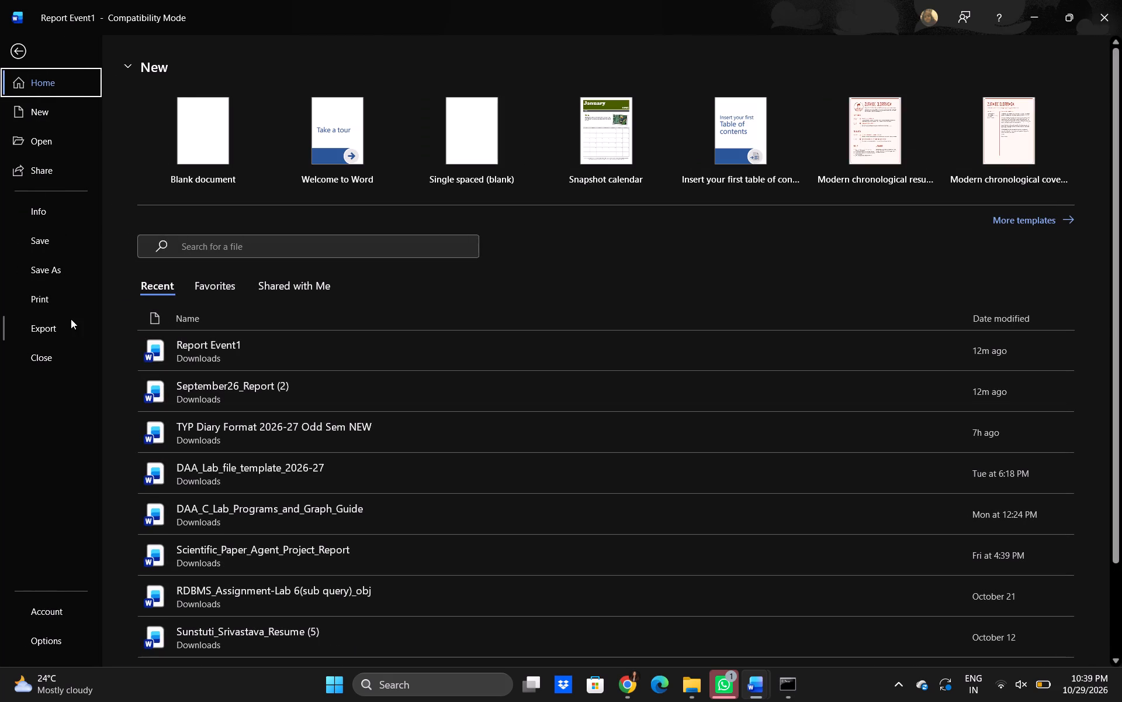
pyautogui.click(46, 297)
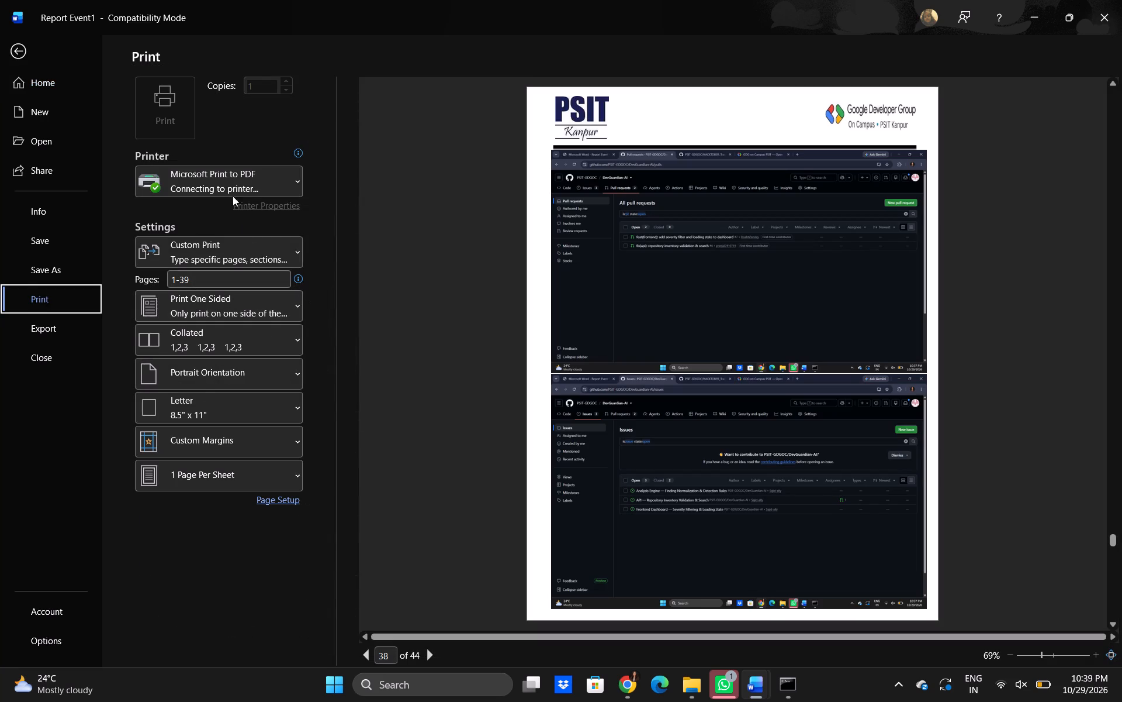
pyautogui.click(174, 116)
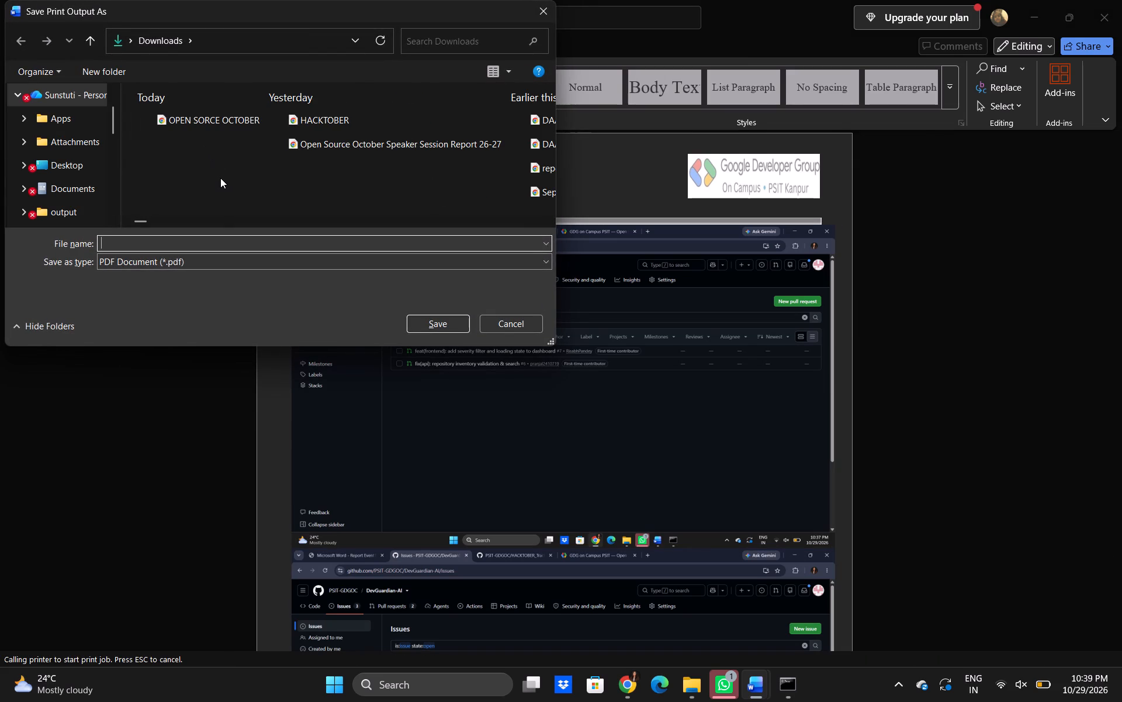
pyautogui.write('OPE')
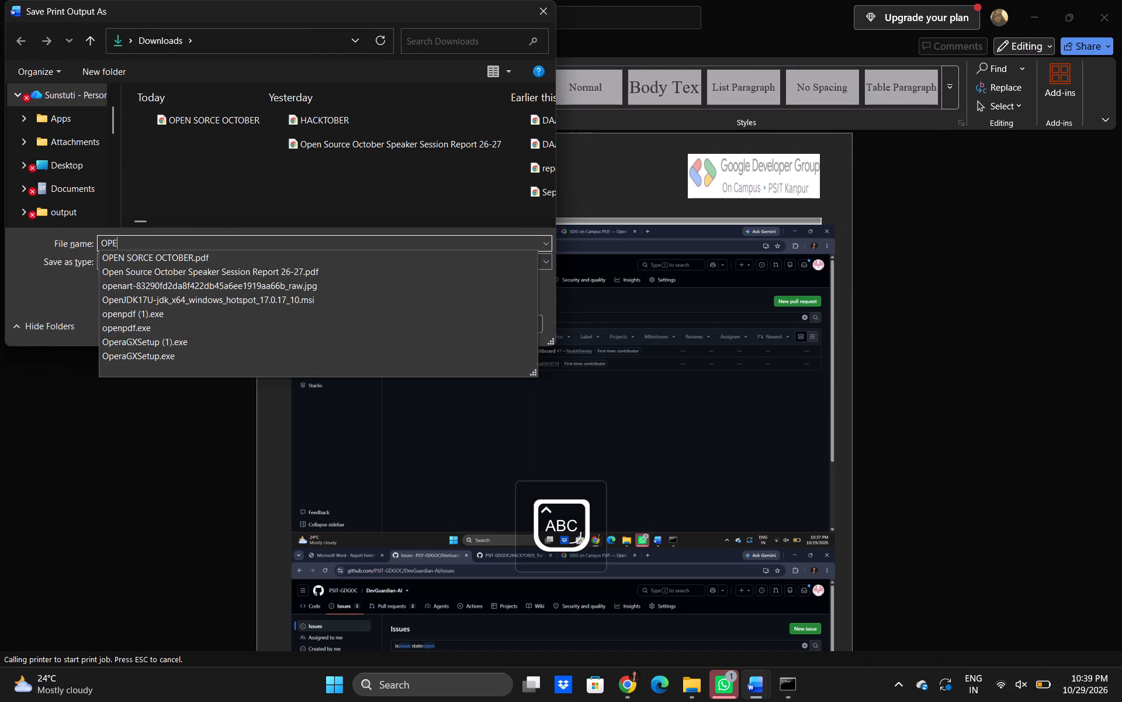
pyautogui.click(186, 116)
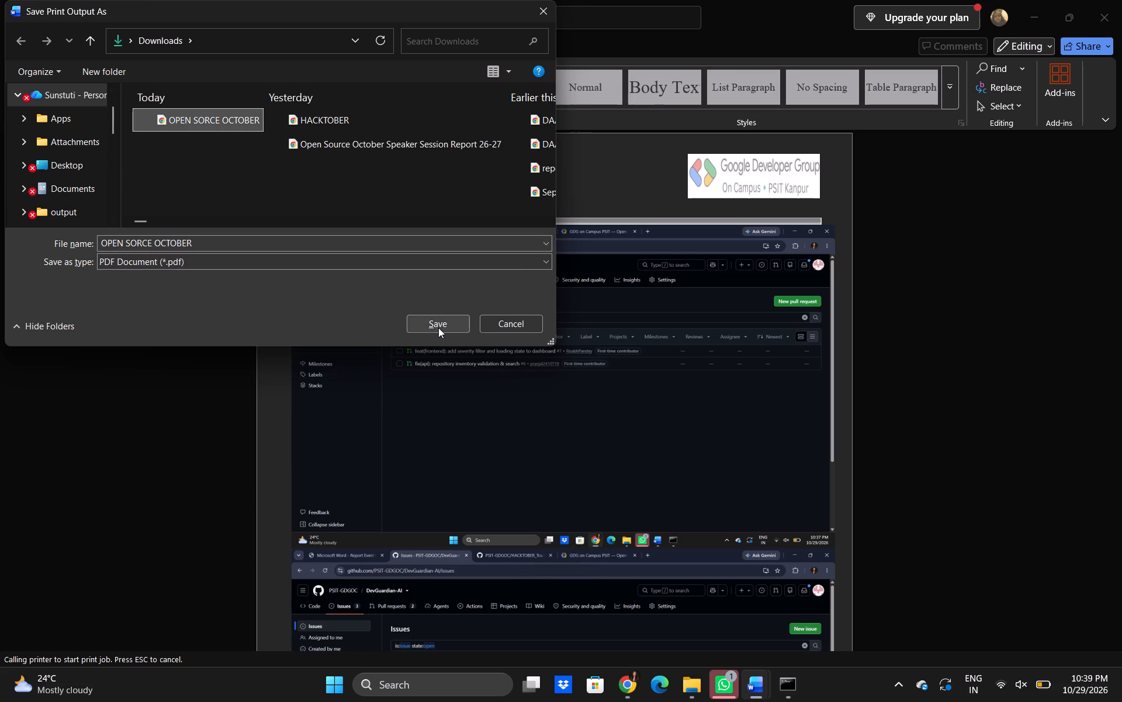
pyautogui.click(438, 328)
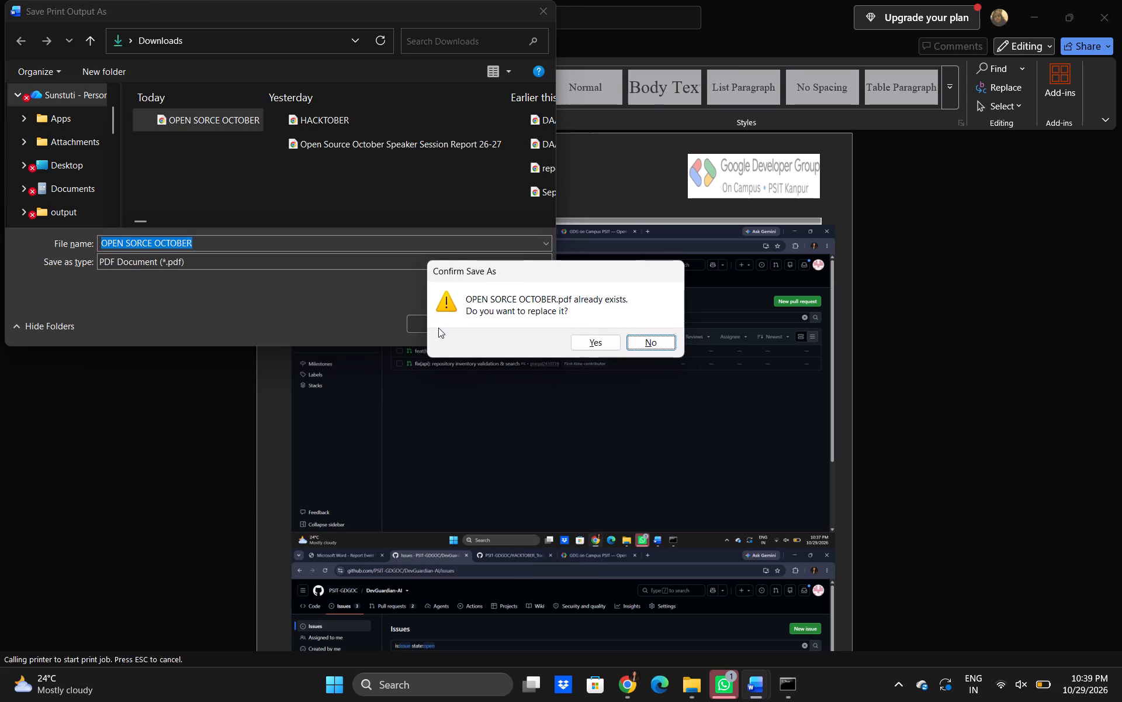
pyautogui.click(589, 346)
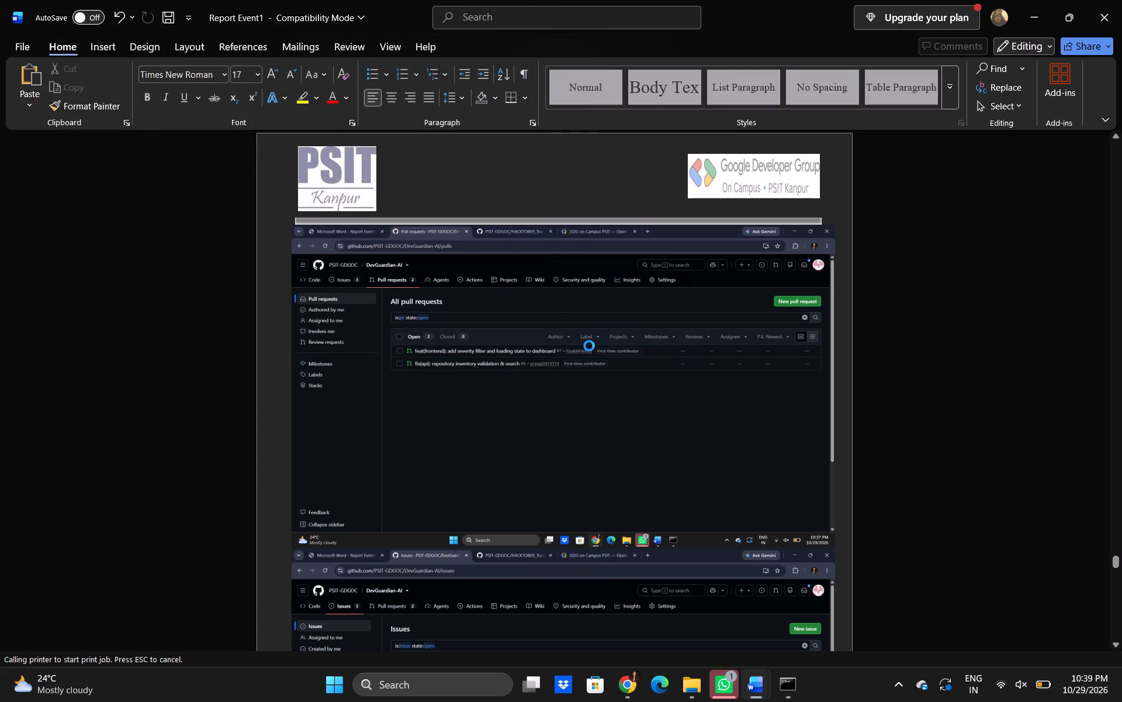